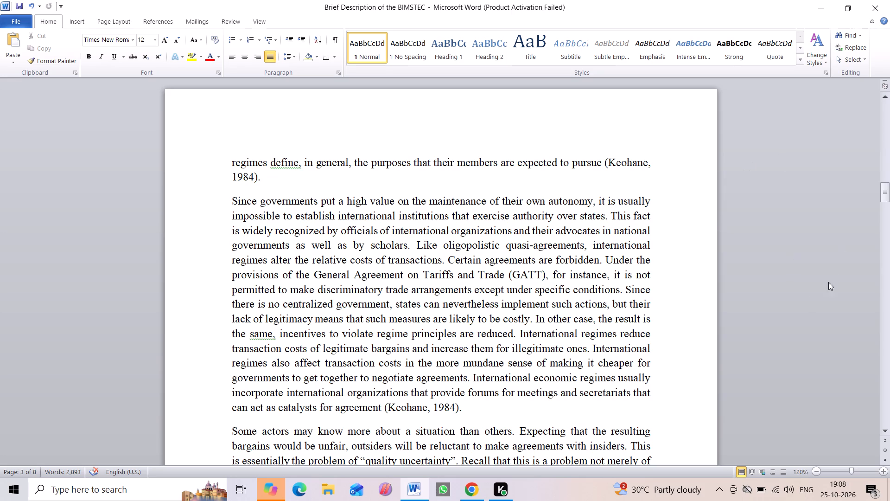
Review the BIMSTEC document from its purposes and theory sections through regional significance, global importance and future trends to the closing paragraph.
scroll(728, 321, "down", 2)
scroll(728, 321, "up", 2)
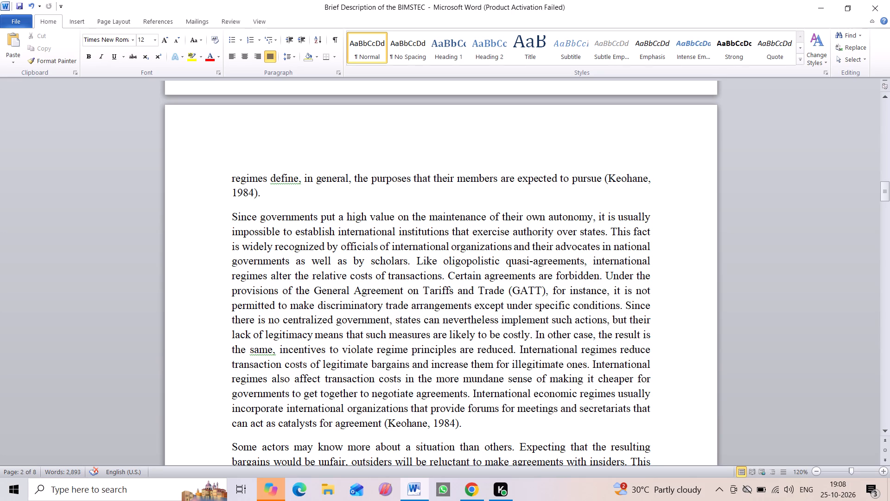
scroll(670, 286, "up", 8)
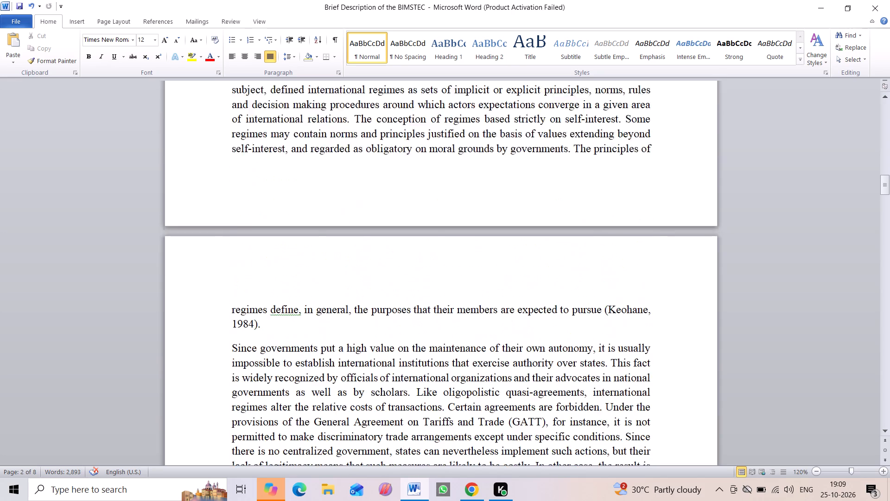
scroll(670, 286, "up", 14)
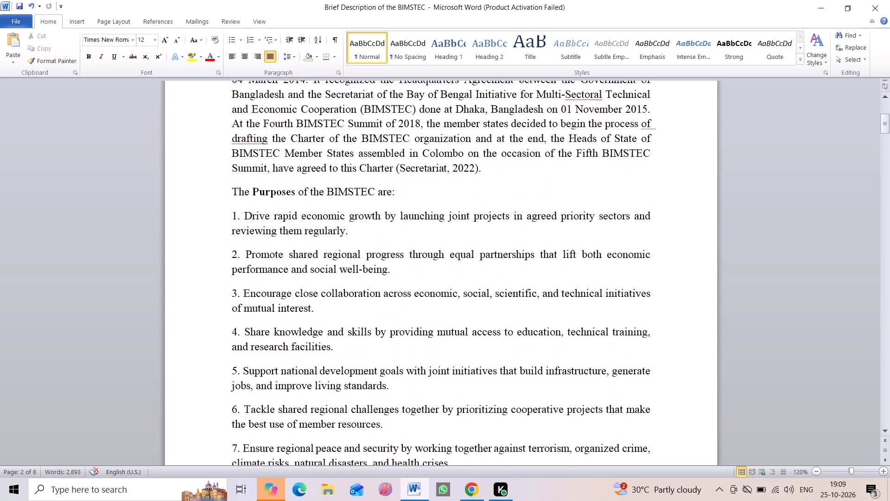
scroll(670, 286, "up", 12)
scroll(670, 286, "down", 11)
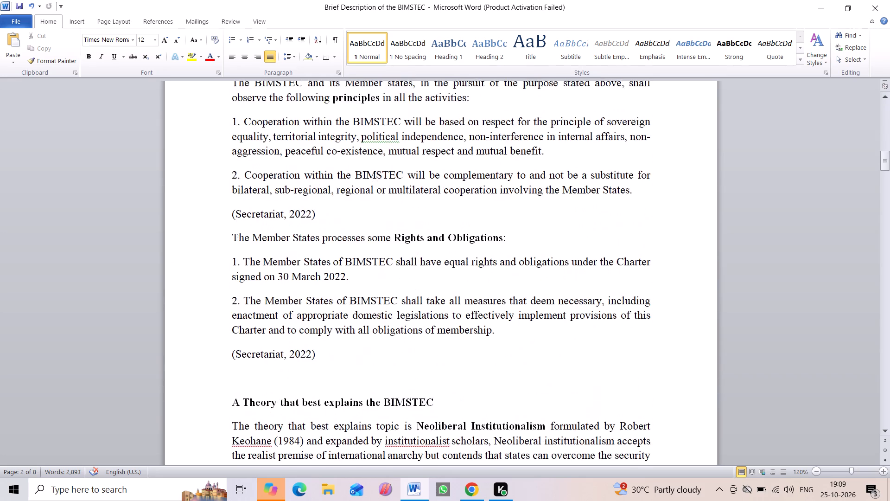
scroll(670, 286, "down", 6)
scroll(670, 286, "up", 1)
scroll(670, 286, "down", 3)
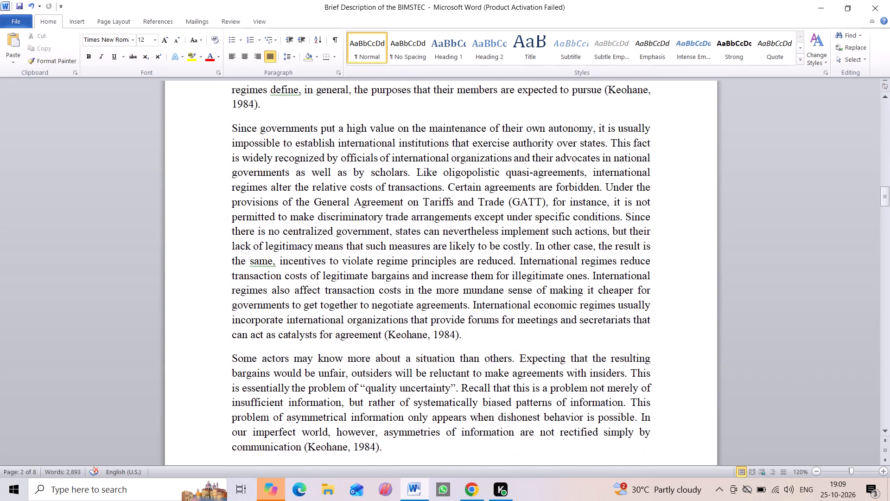
scroll(670, 286, "down", 9)
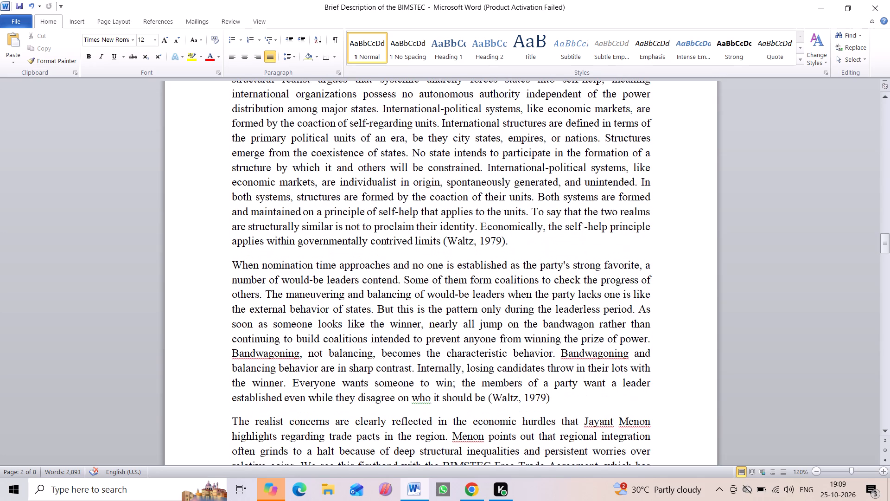
scroll(670, 286, "down", 8)
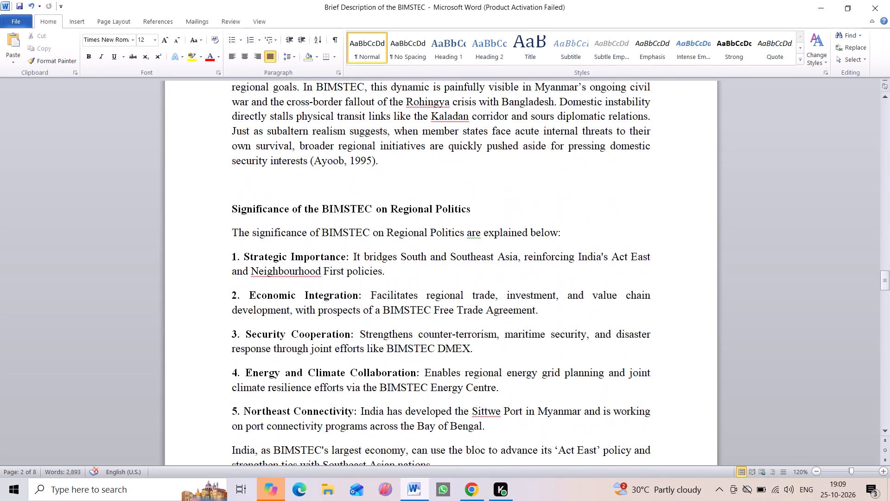
scroll(670, 286, "down", 2)
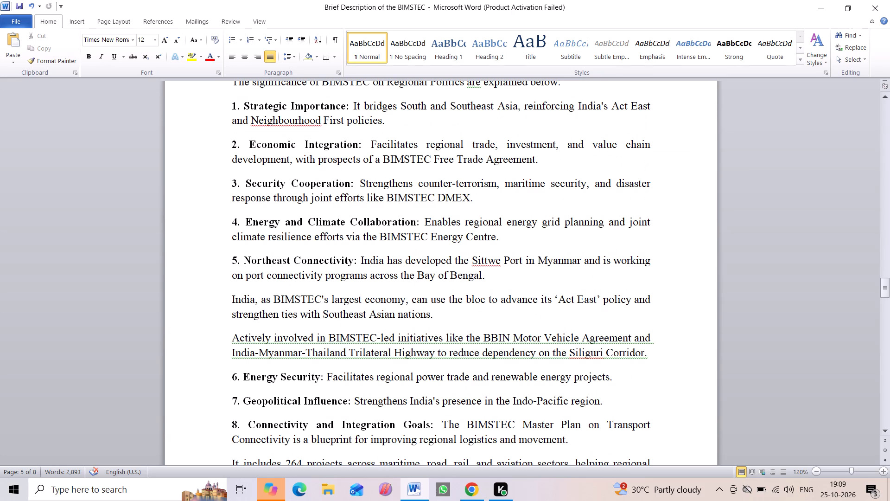
scroll(670, 286, "down", 3)
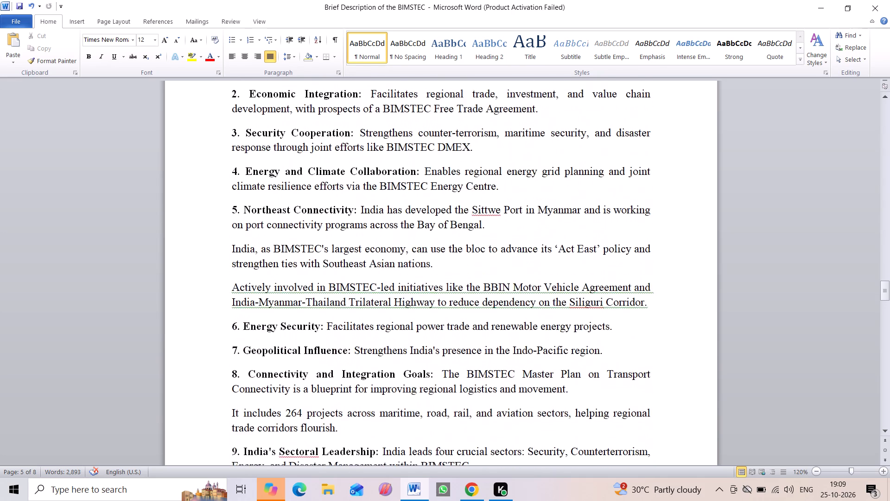
scroll(670, 286, "down", 4)
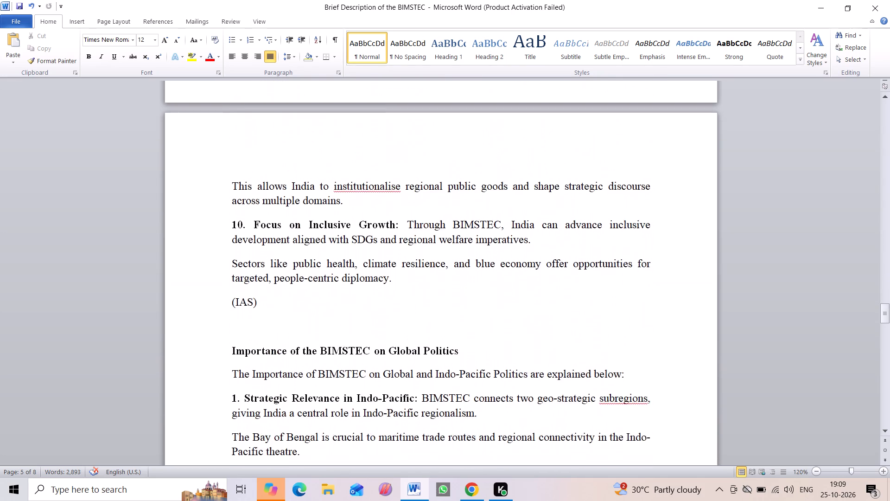
scroll(670, 286, "down", 17)
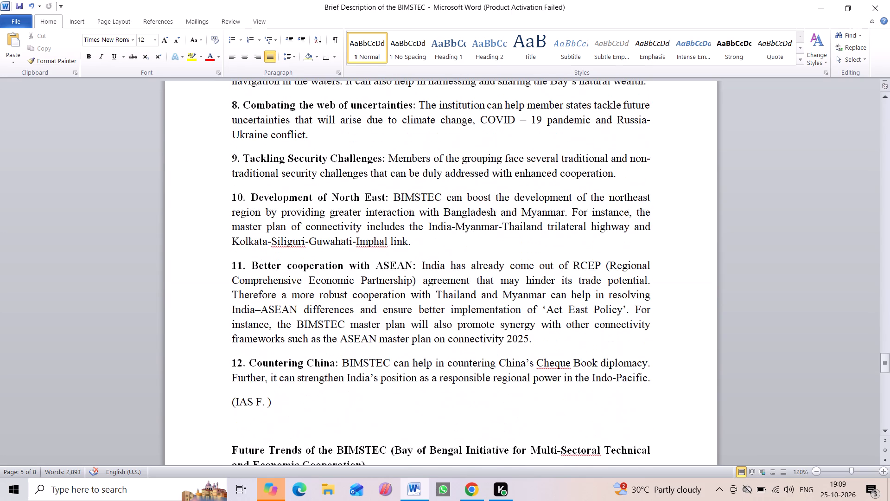
scroll(670, 286, "down", 3)
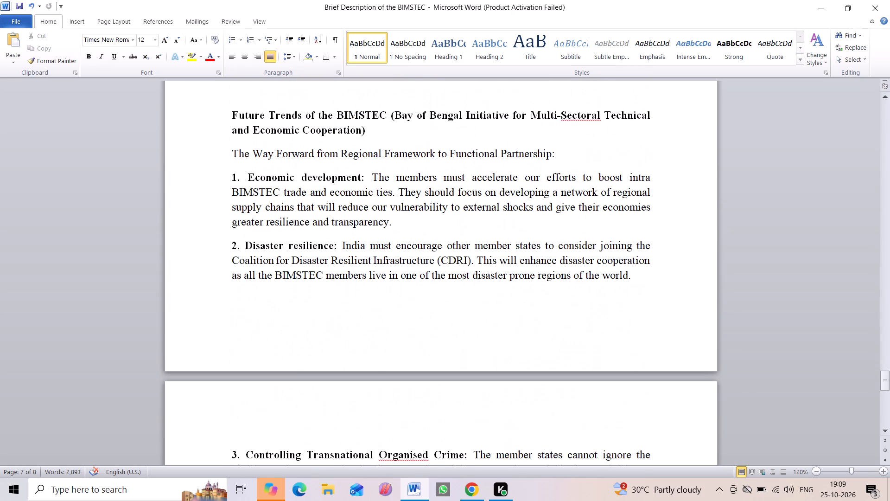
scroll(670, 286, "down", 8)
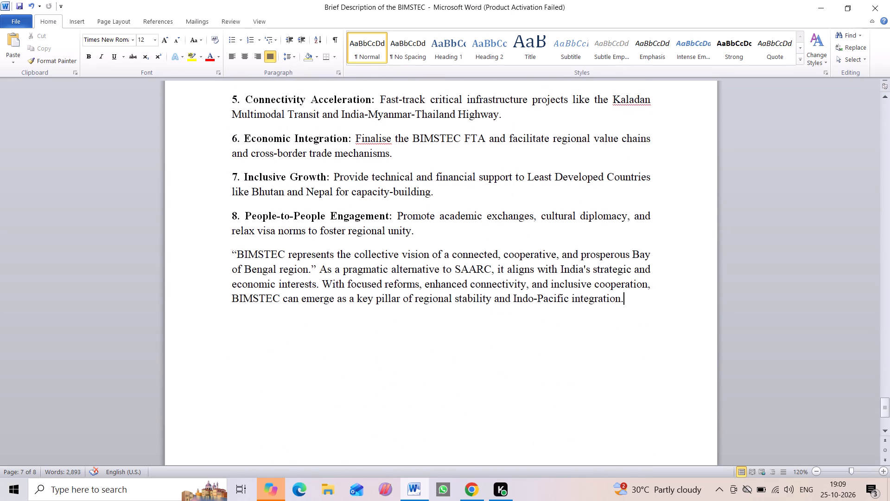
Insert "In my opinion, " at the start of the closing paragraph, before the quotation "BIMSTEC represents the collective vision".
left_click(229, 255)
key("i")
key("BackSpace")
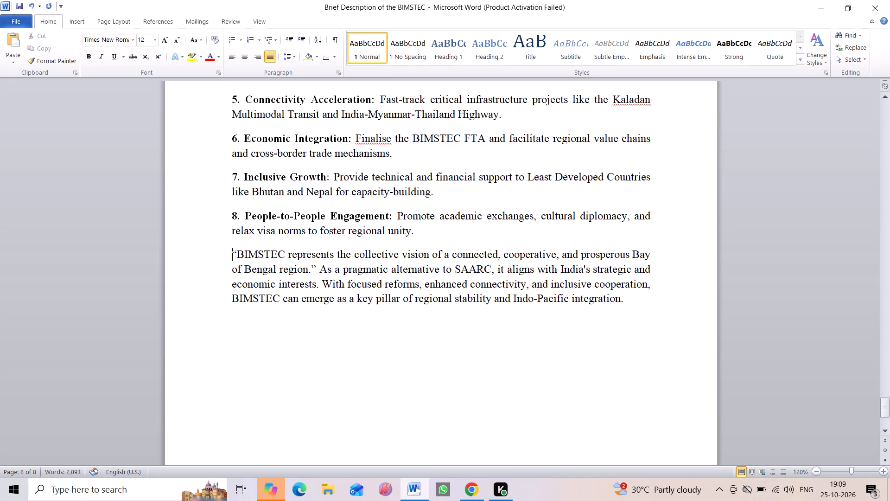
type("n")
key("space")
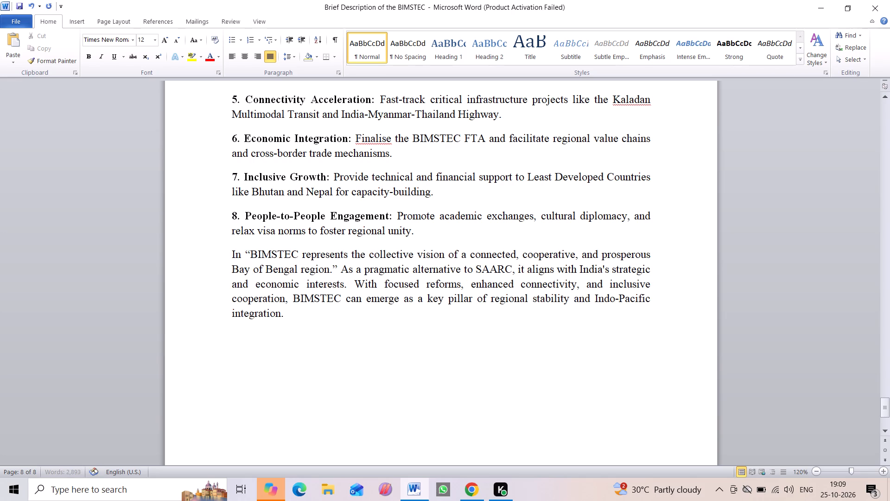
type("myb")
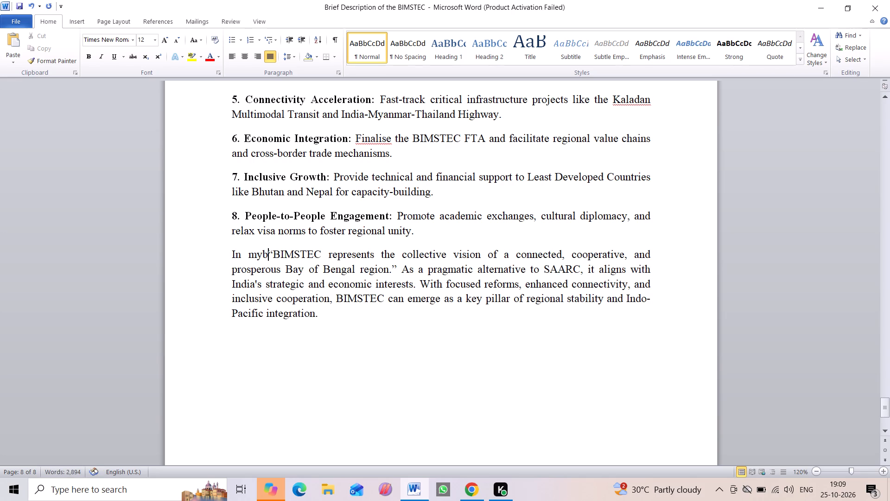
key("BackSpace")
key("space")
key("o")
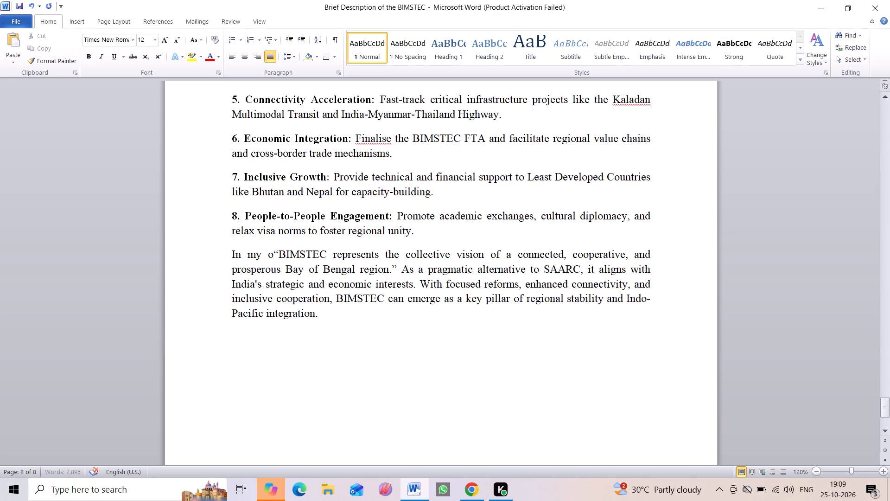
type("pinion")
key("space")
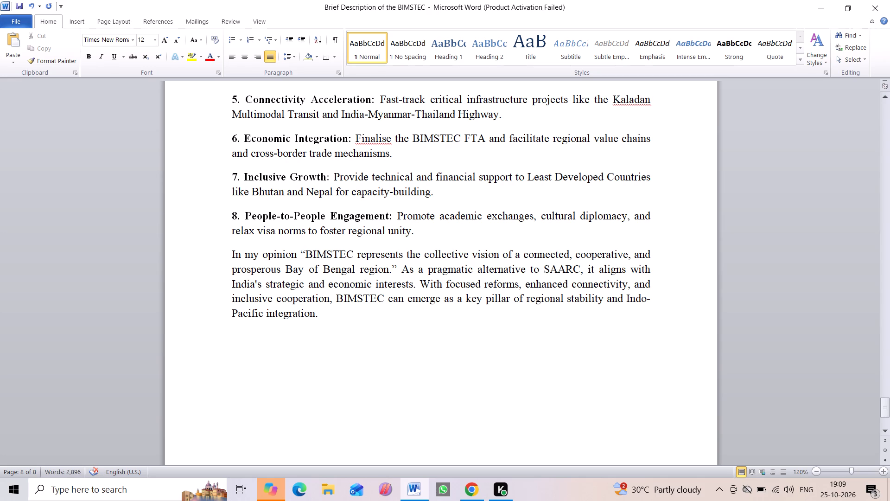
key("BackSpace")
type(",")
key("space")
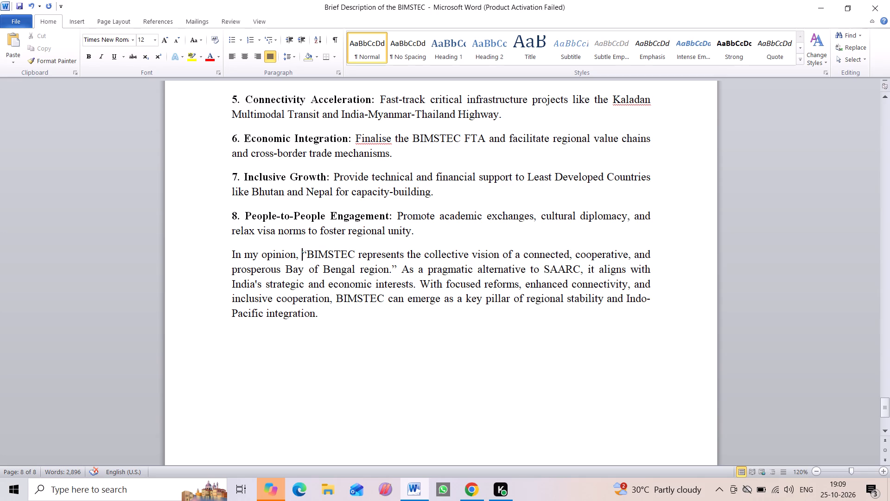
Add two blank paragraphs after the closing paragraph that ends with "Indo-Pacific integration.".
scroll(229, 255, "up", 1)
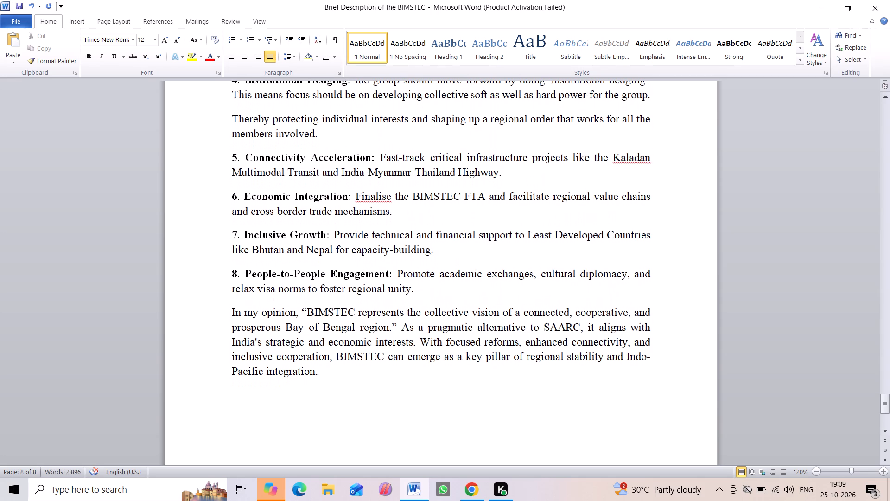
scroll(229, 255, "up", 1)
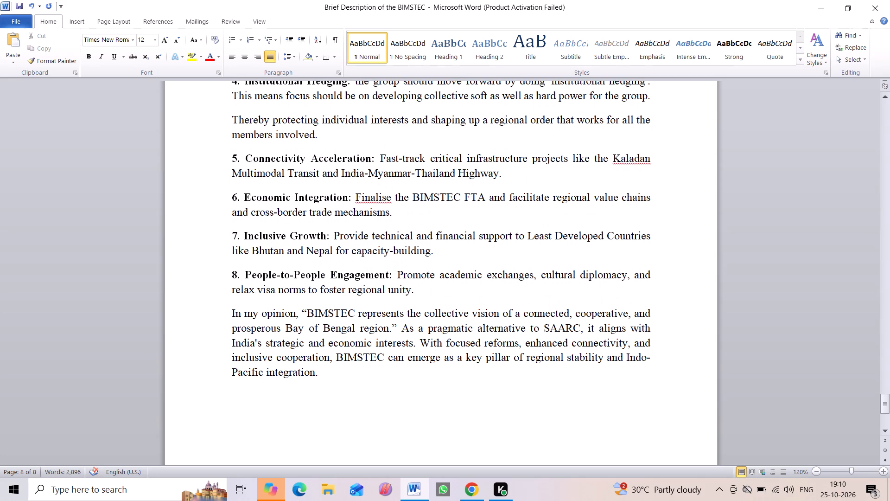
scroll(297, 283, "right", 1)
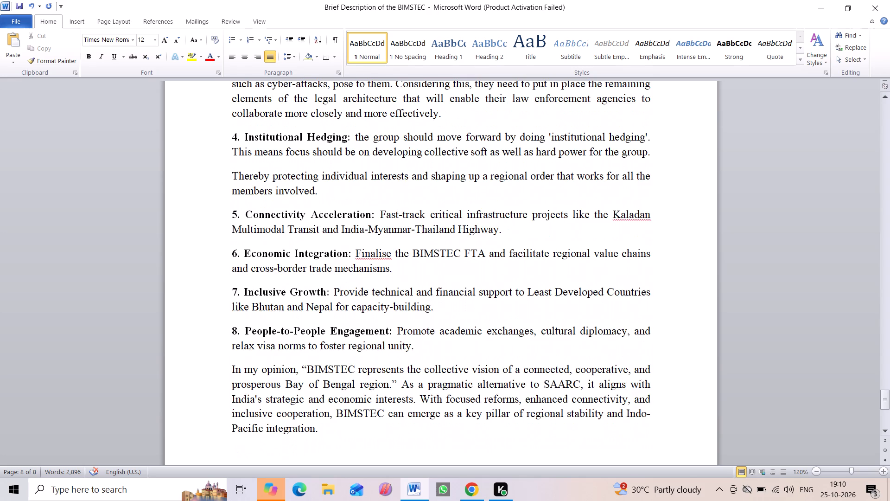
scroll(297, 283, "right", 1)
left_click(329, 334)
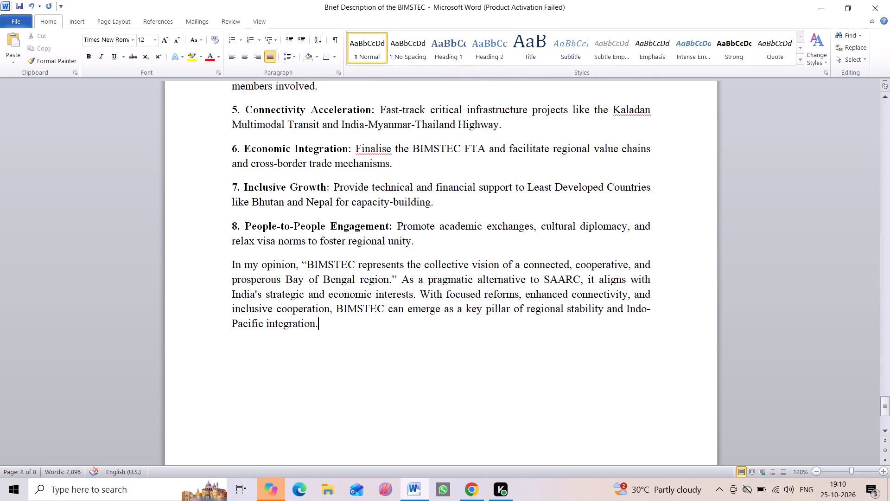
key("Return")
key("Return")
Insert a citation of the Drishti IAS source on a new line below point 8, People-to-People Engagement.
left_click(164, 19)
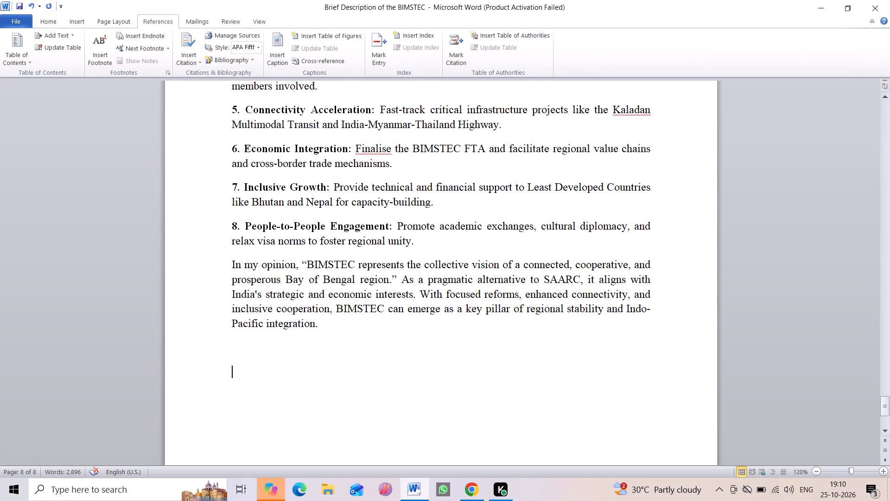
left_click(422, 244)
key("Return")
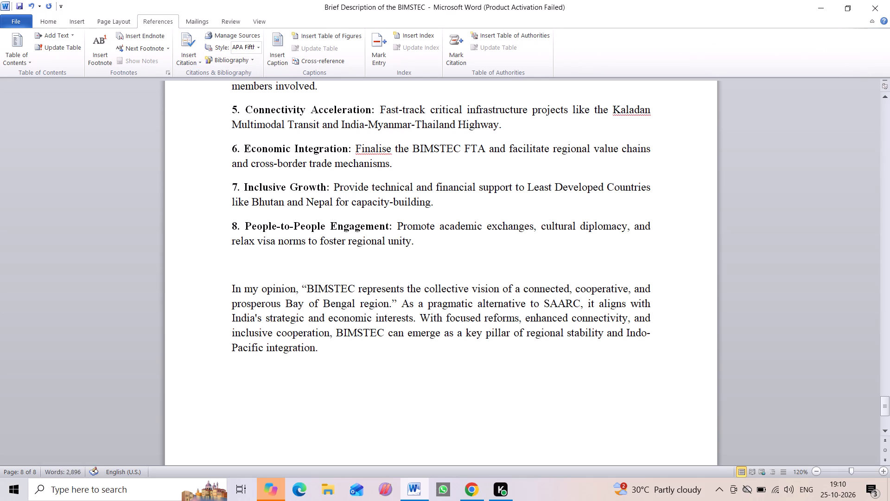
left_click(182, 52)
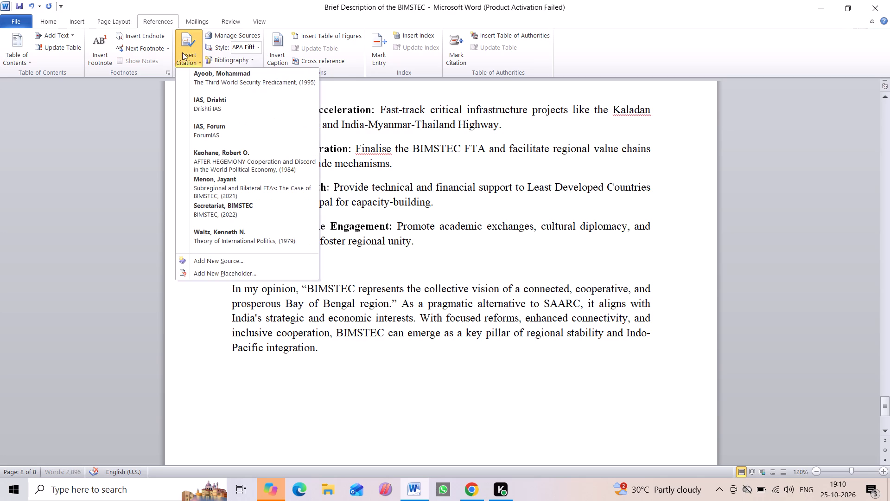
left_click(209, 97)
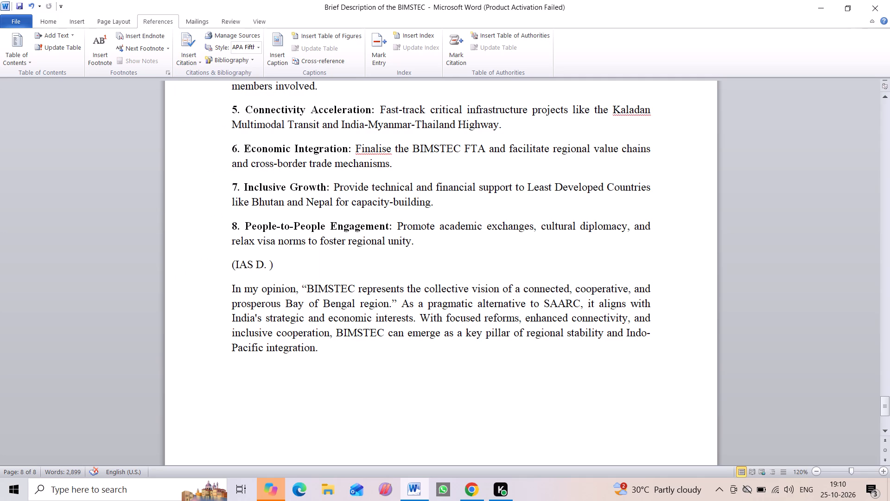
Replace the (IAS) citation below the paragraph on MOUs with IORA and UNODC with a citation of the Drishti IAS source.
scroll(288, 218, "up", 2)
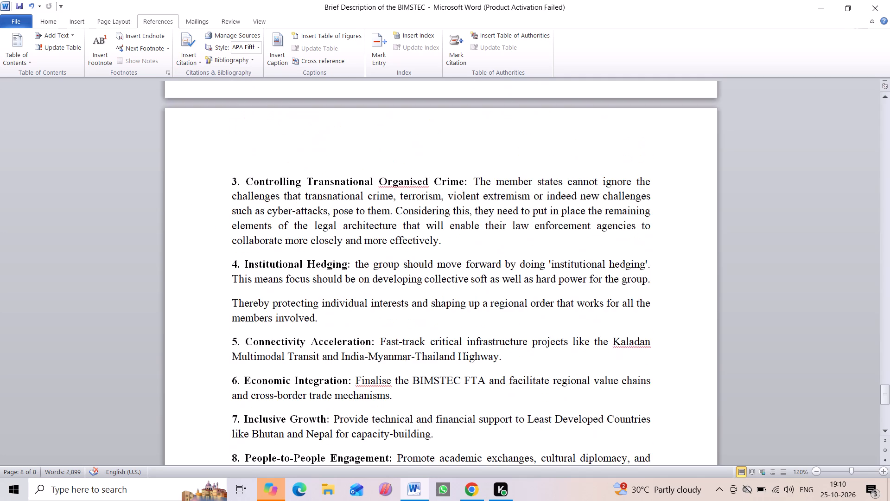
scroll(288, 218, "up", 10)
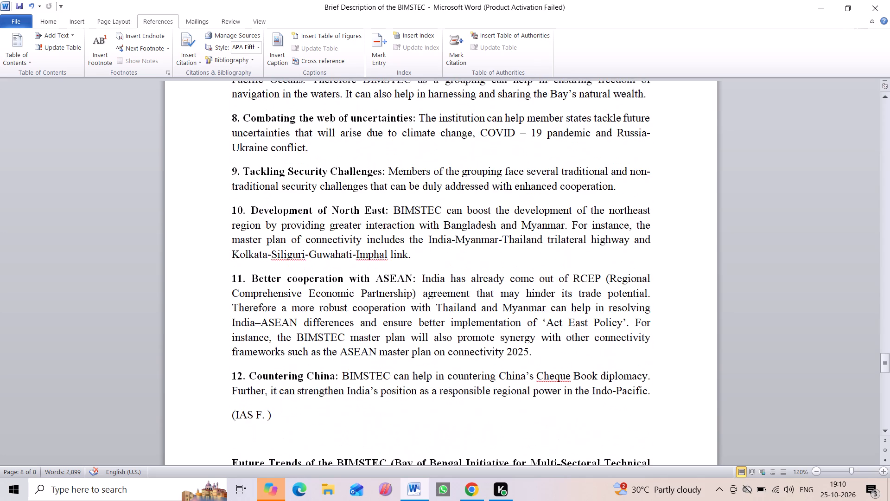
scroll(288, 218, "up", 4)
left_click(261, 151)
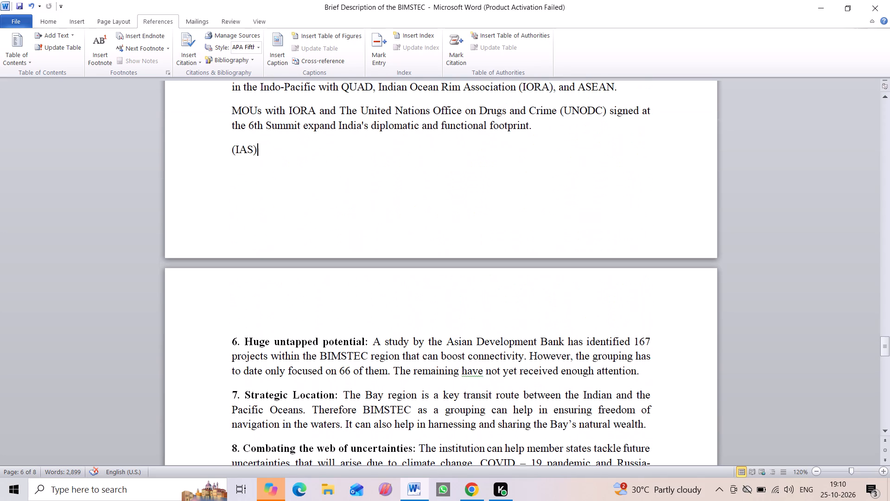
key("BackSpace")
key("BackSpace")
left_click(189, 62)
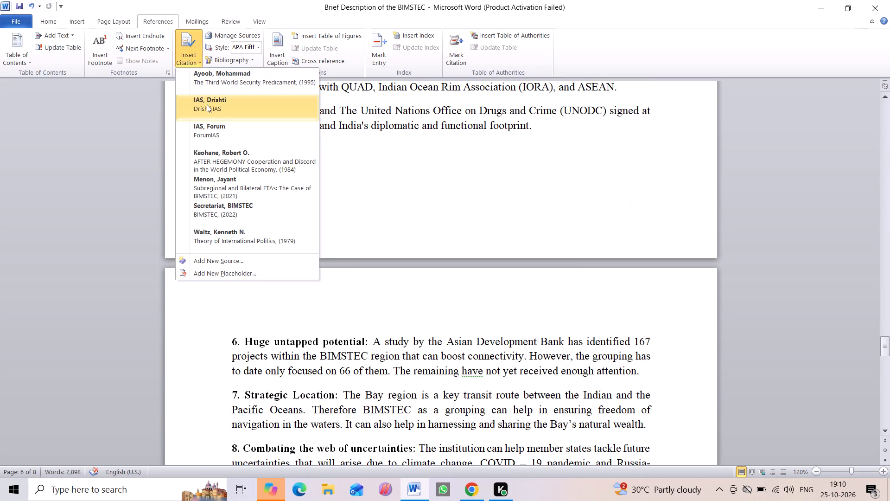
left_click(207, 104)
Insert the built-in Bibliography, headed "Bibliography", on a new line after the closing paragraph that ends with "Indo-Pacific integration.".
scroll(229, 181, "down", 14)
left_click(244, 181)
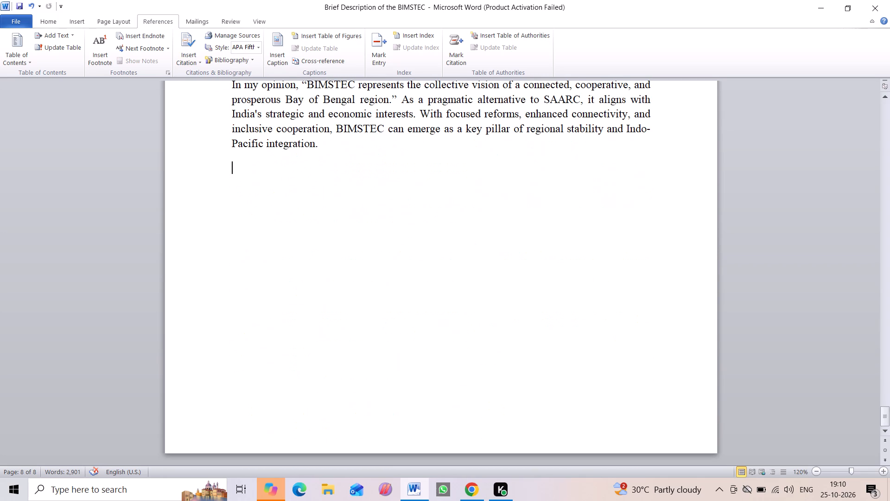
key("BackSpace")
key("Return")
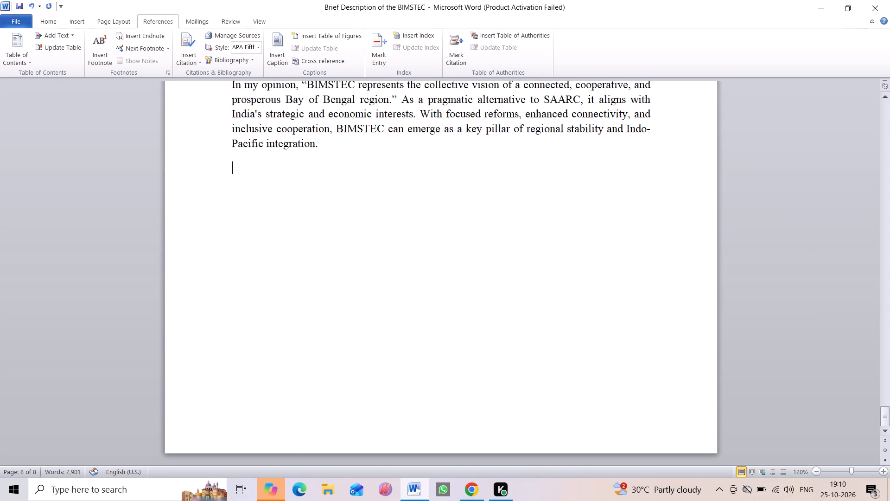
key("Return")
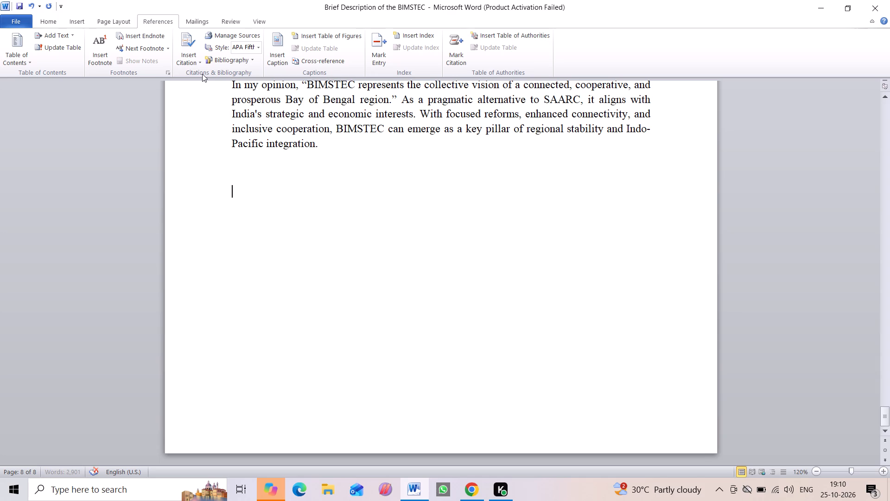
left_click(193, 58)
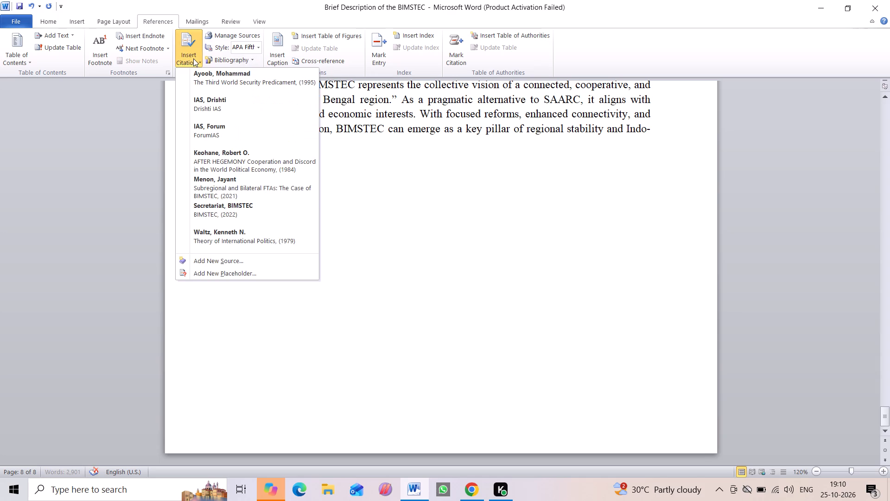
left_click(241, 56)
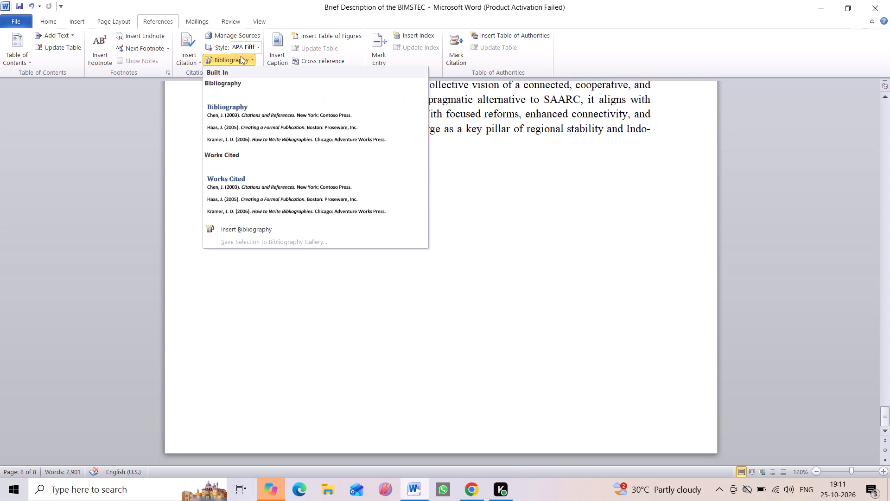
left_click(269, 101)
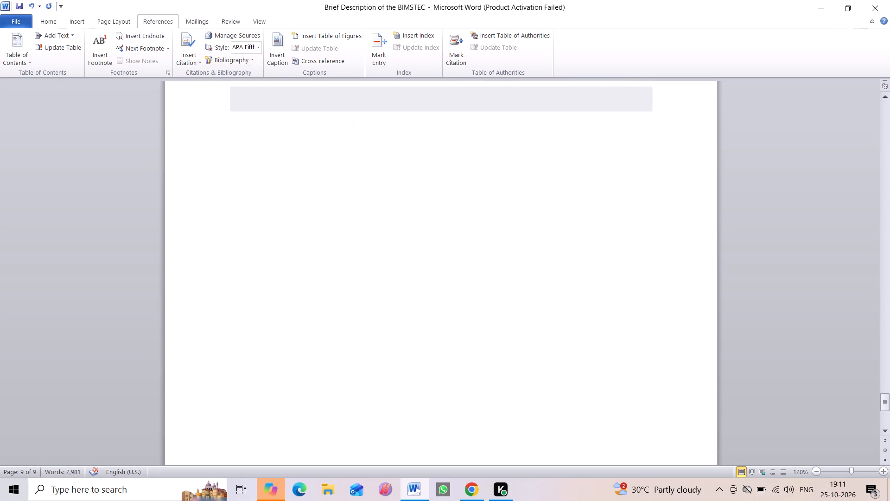
Change the font of the "Bibliography" heading text to Times New Roman.
scroll(281, 115, "up", 7)
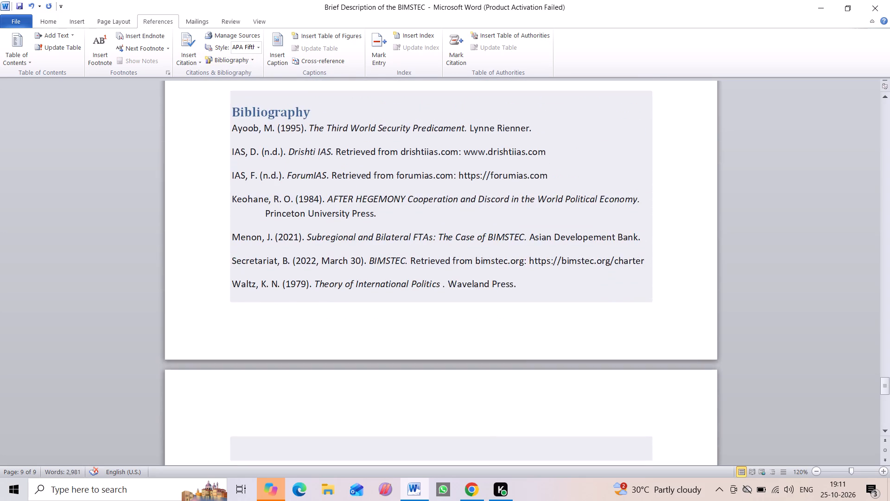
scroll(281, 115, "up", 2)
scroll(277, 206, "up", 1)
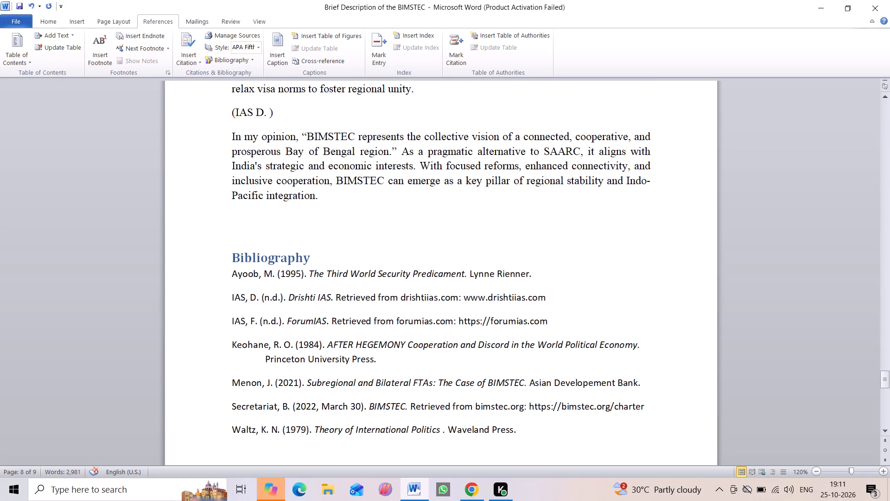
scroll(279, 217, "up", 2)
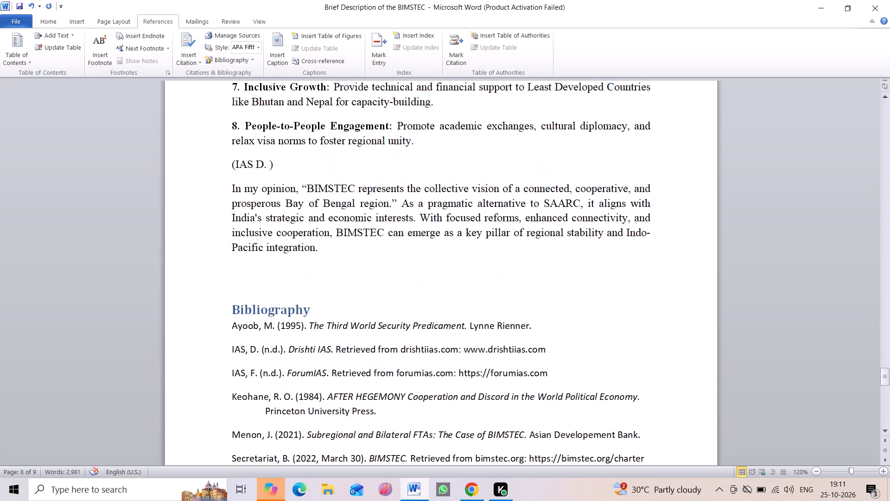
scroll(279, 217, "up", 1)
scroll(279, 217, "down", 1)
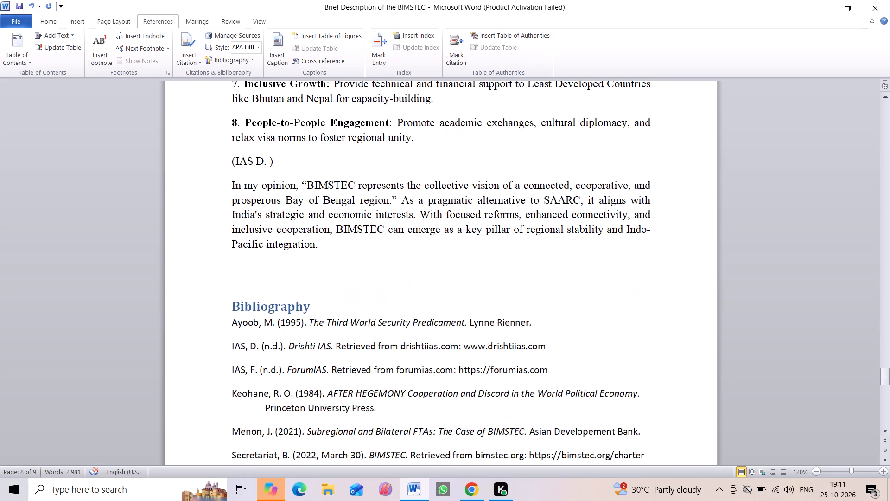
left_click_drag(241, 305, 284, 308)
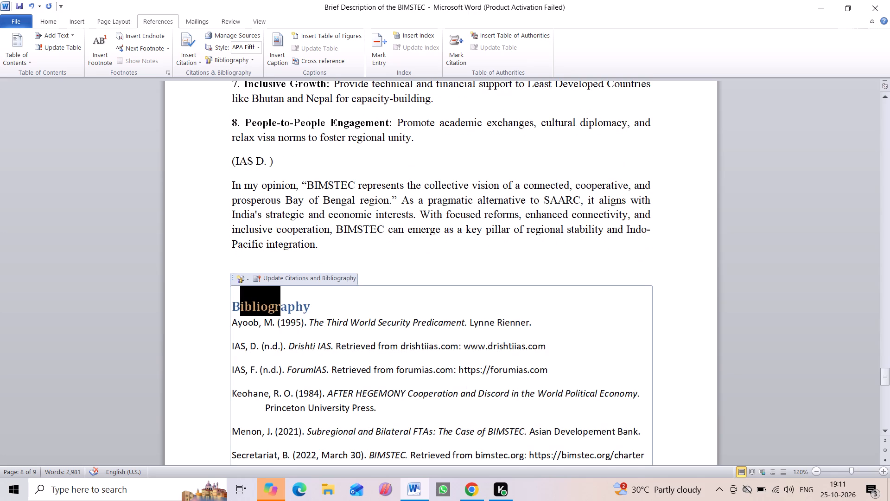
left_click_drag(284, 308, 295, 308)
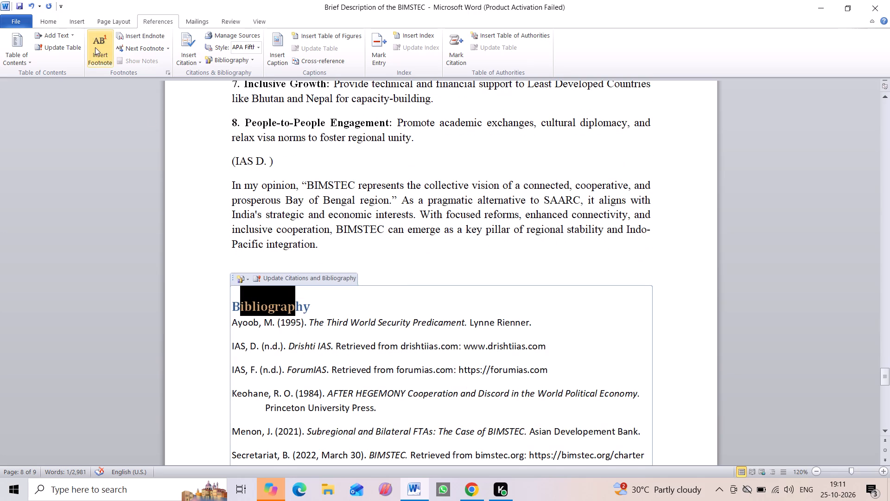
left_click(79, 23)
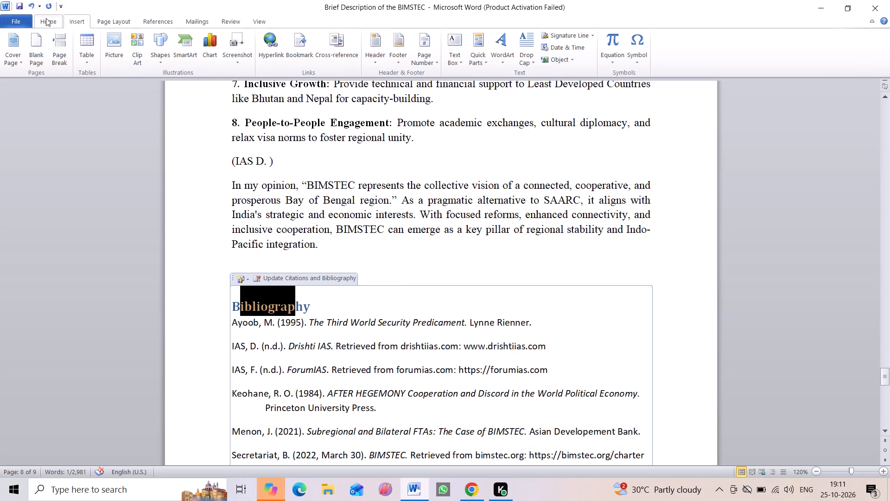
left_click(46, 18)
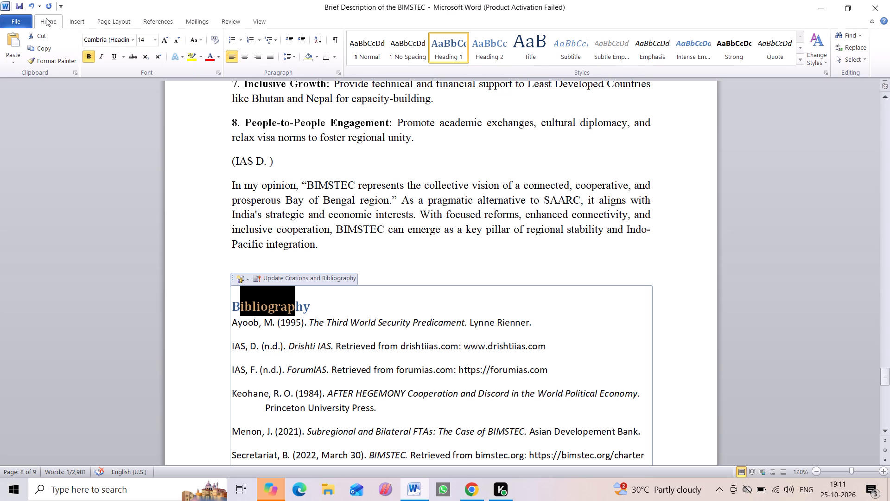
left_click(46, 18)
scroll(181, 103, "up", 1)
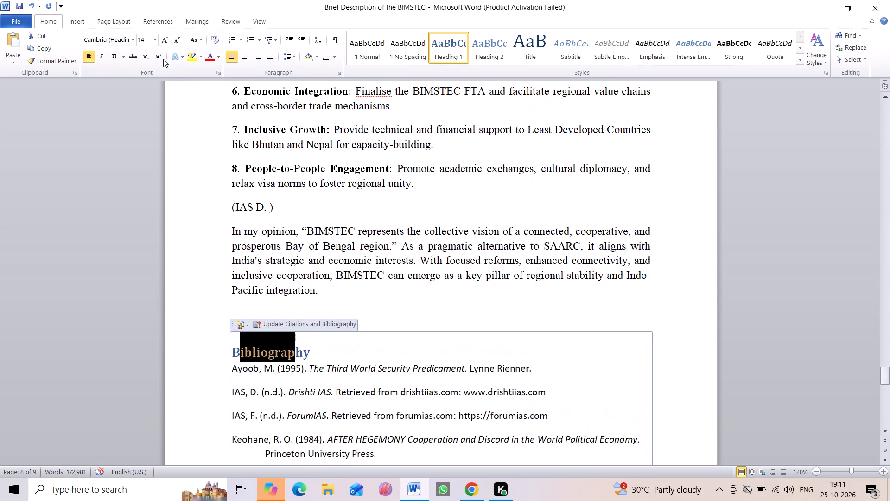
left_click(132, 39)
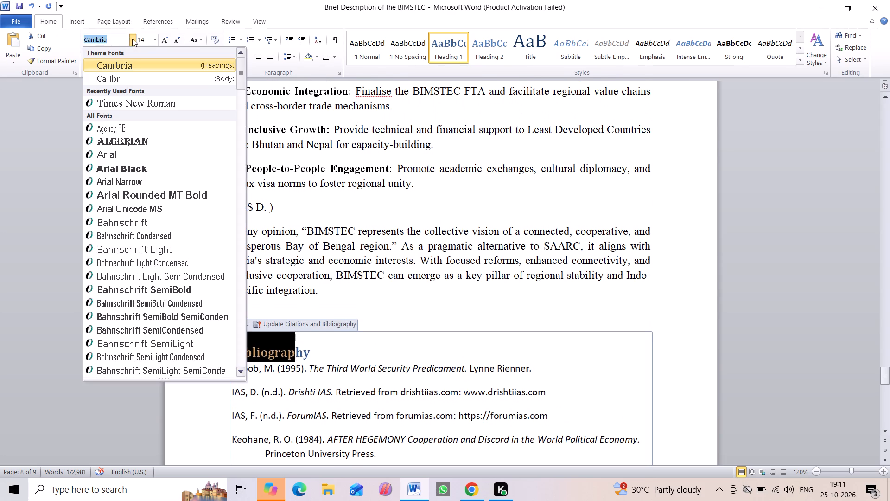
left_click(131, 104)
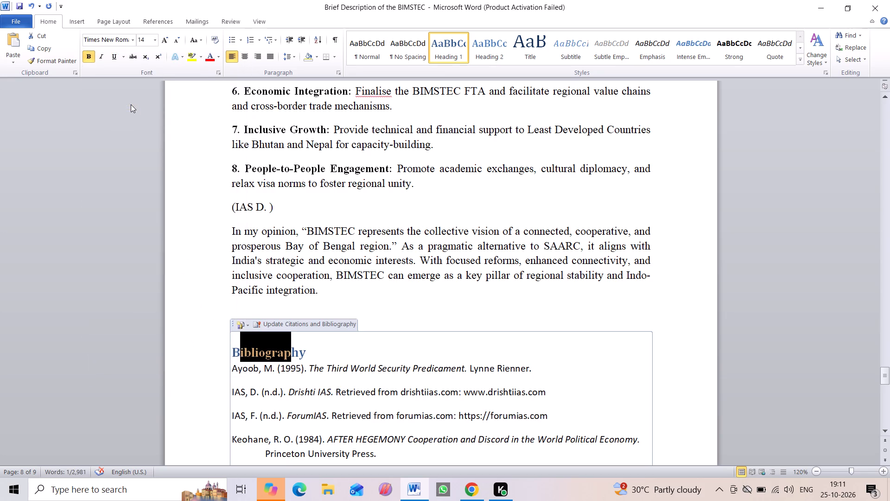
left_click(175, 113)
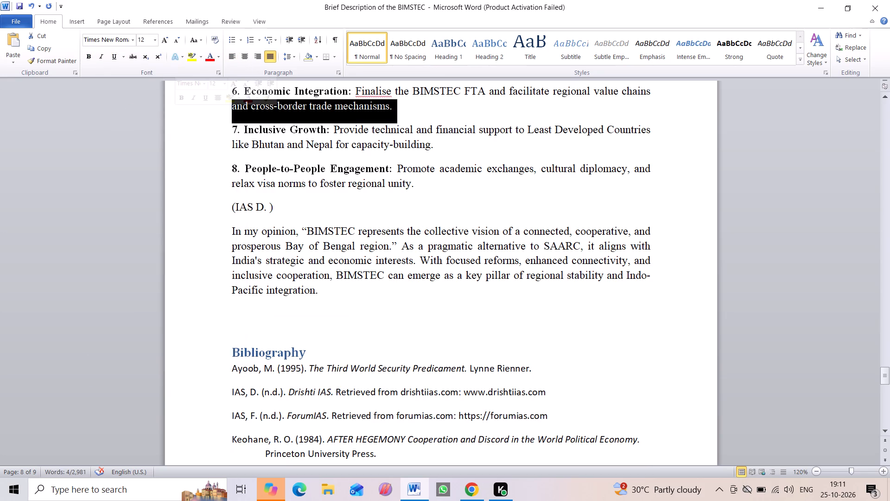
Set the font size of "Future Trends of the BIMSTEC" to 14 in the section heading below point 12, Countering China.
scroll(300, 171, "up", 4)
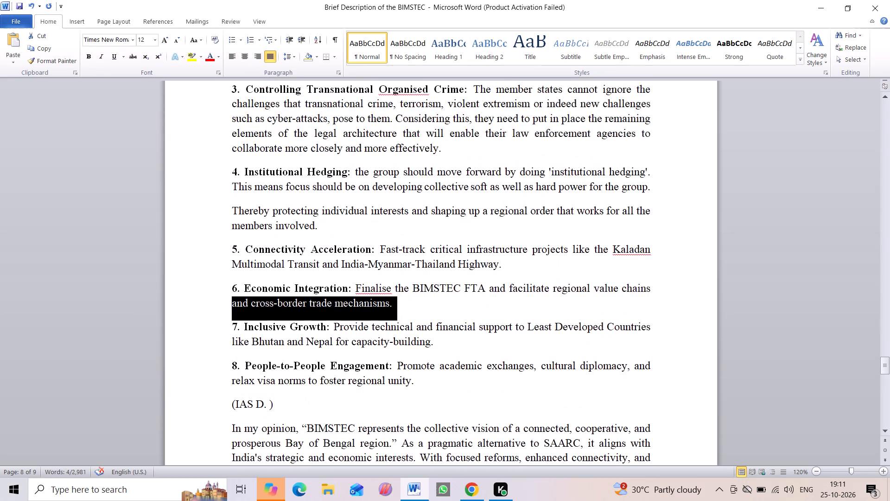
scroll(300, 171, "up", 5)
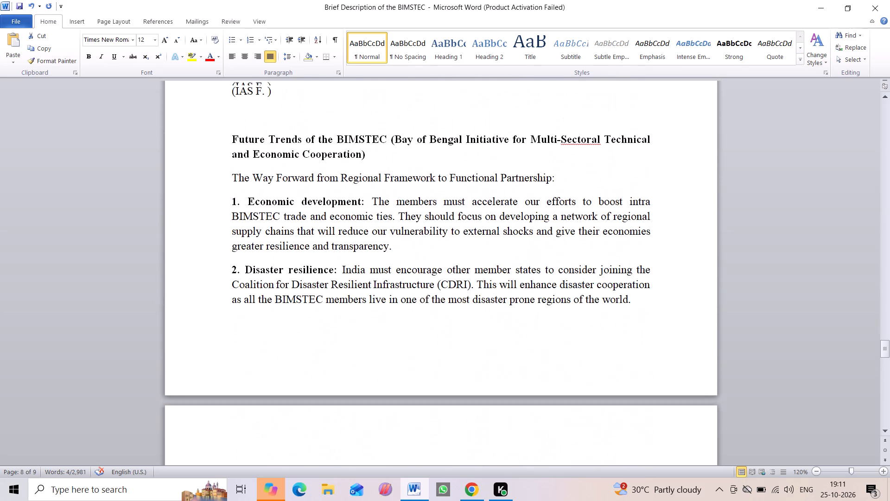
scroll(300, 171, "up", 2)
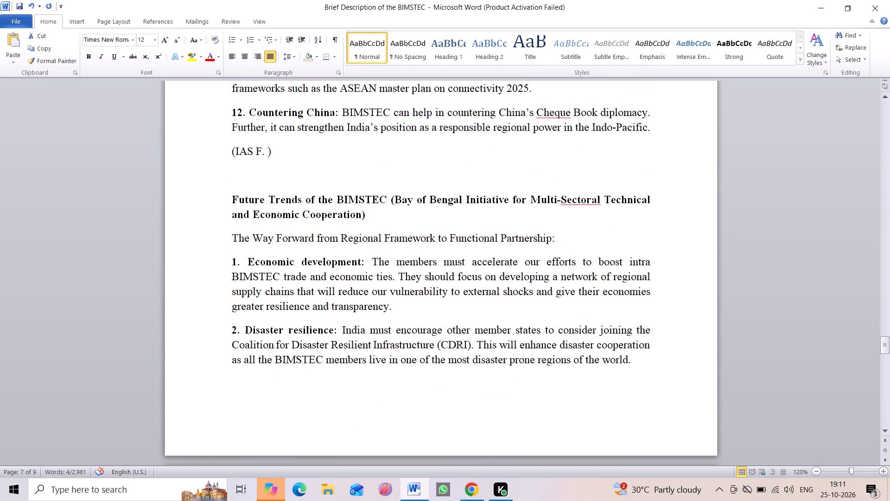
left_click_drag(232, 200, 363, 225)
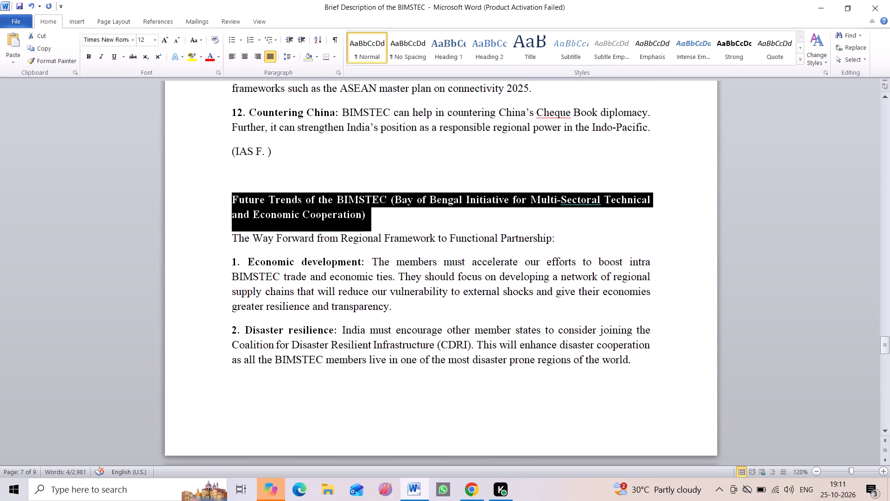
left_click_drag(363, 225, 371, 224)
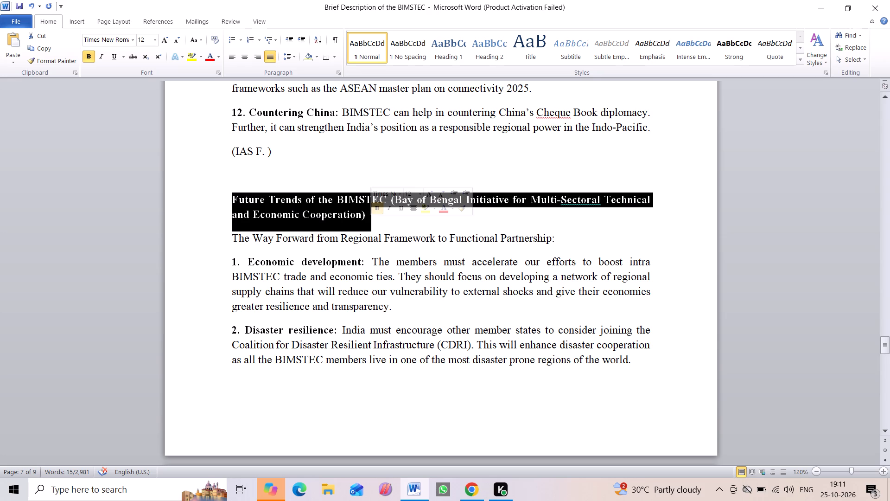
left_click(323, 180)
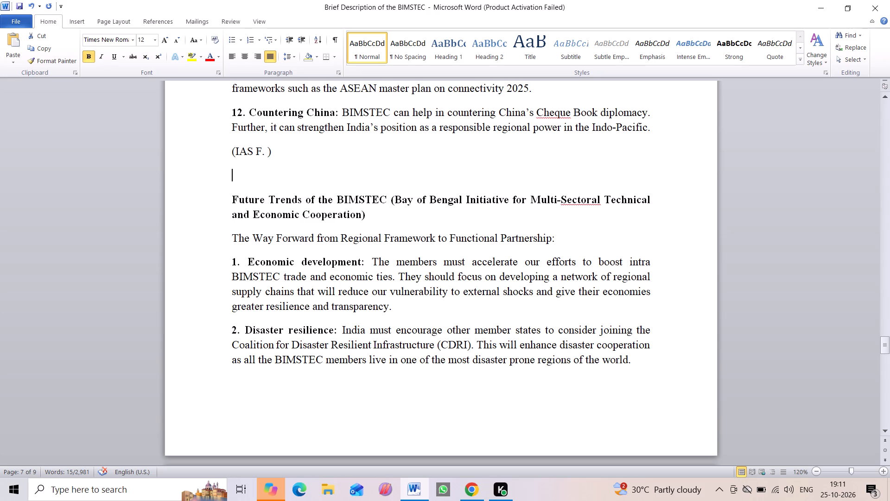
left_click_drag(234, 198, 336, 198)
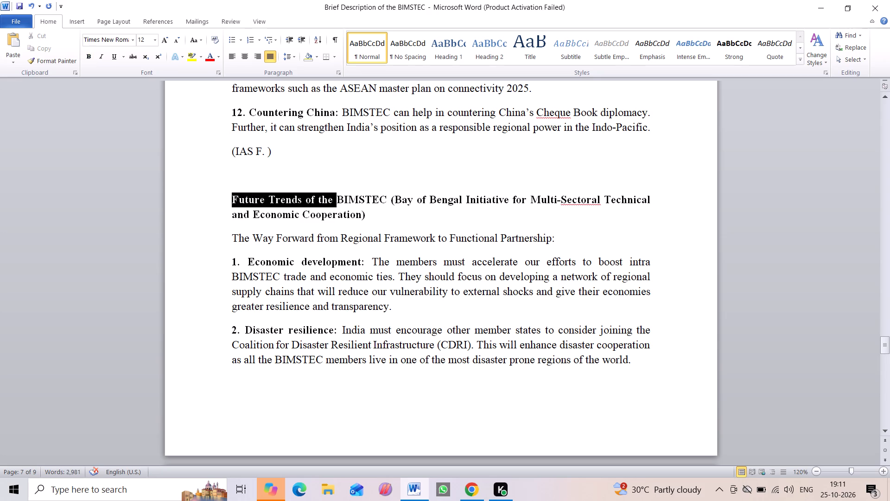
left_click_drag(336, 198, 363, 198)
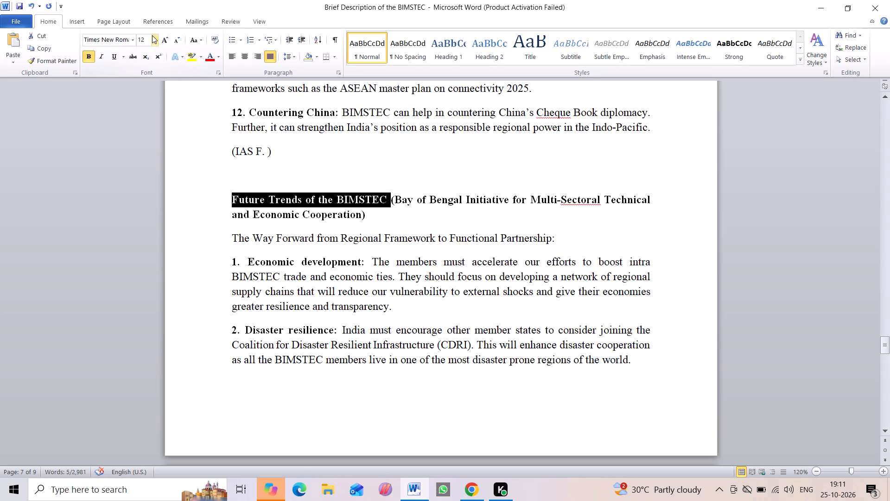
left_click(153, 35)
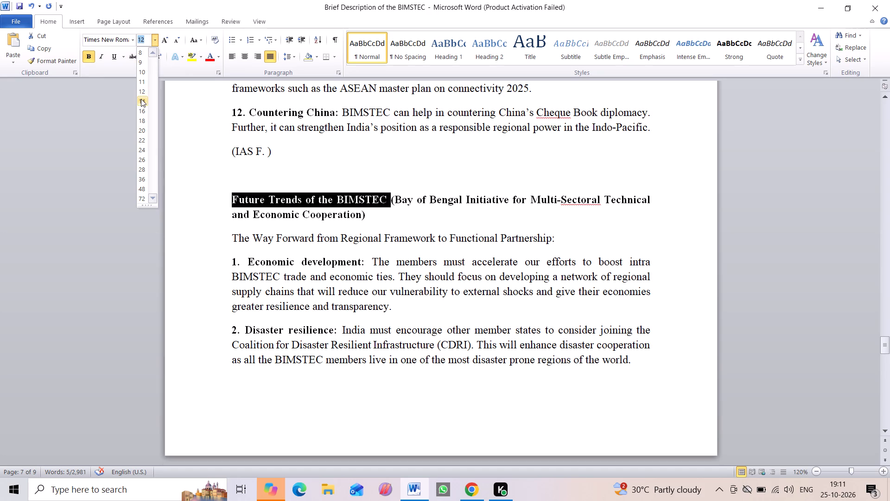
left_click(141, 99)
left_click(281, 154)
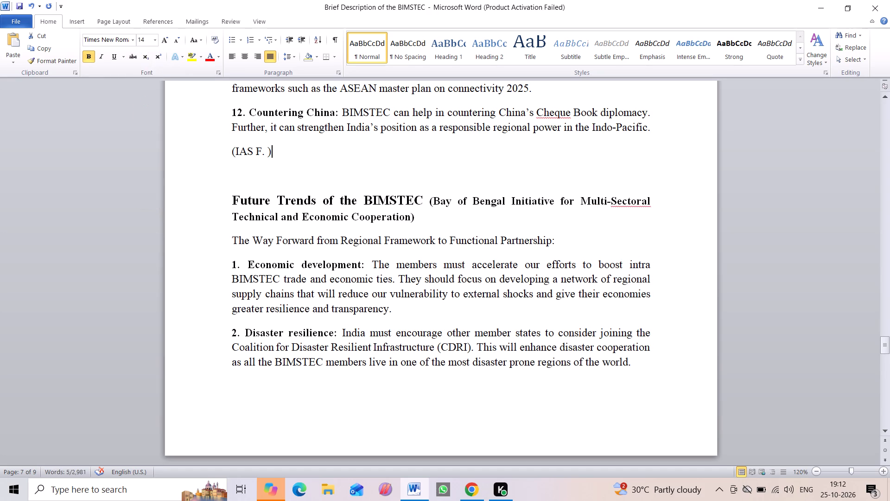
Set the font size of the "Importance of the BIMSTEC on Global Politics" heading to 14.
scroll(281, 154, "up", 4)
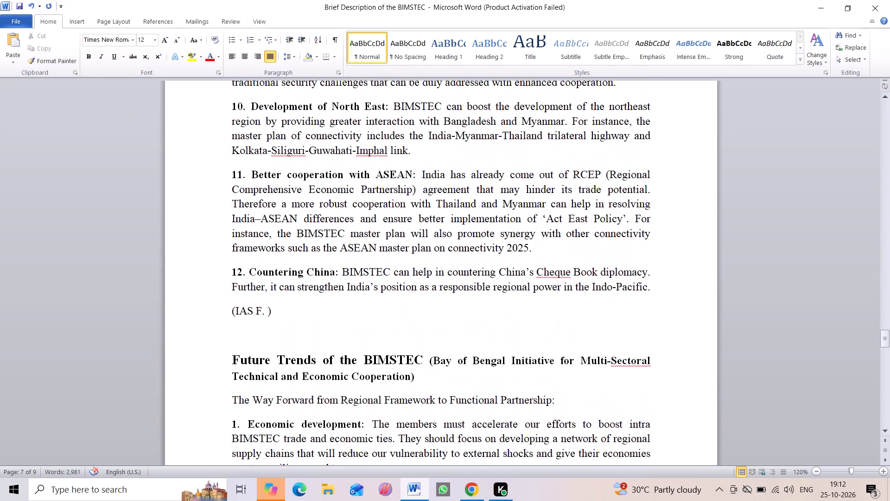
scroll(281, 154, "up", 1)
scroll(259, 235, "up", 2)
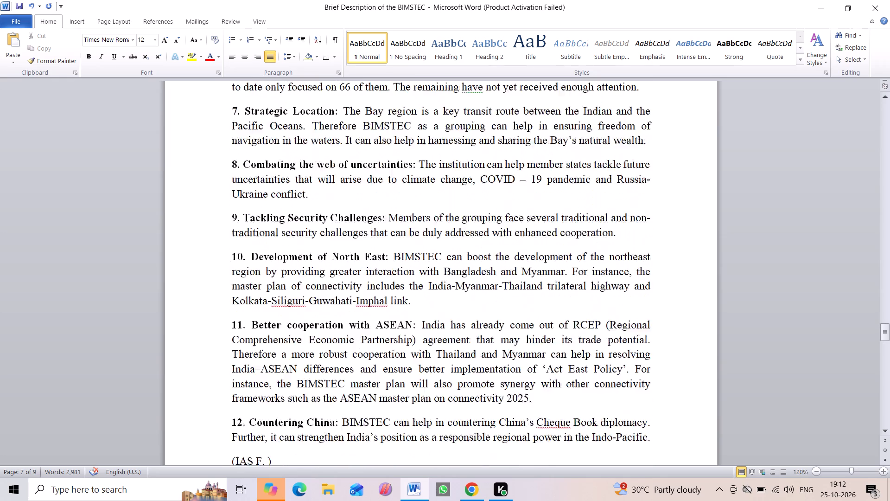
scroll(259, 235, "up", 5)
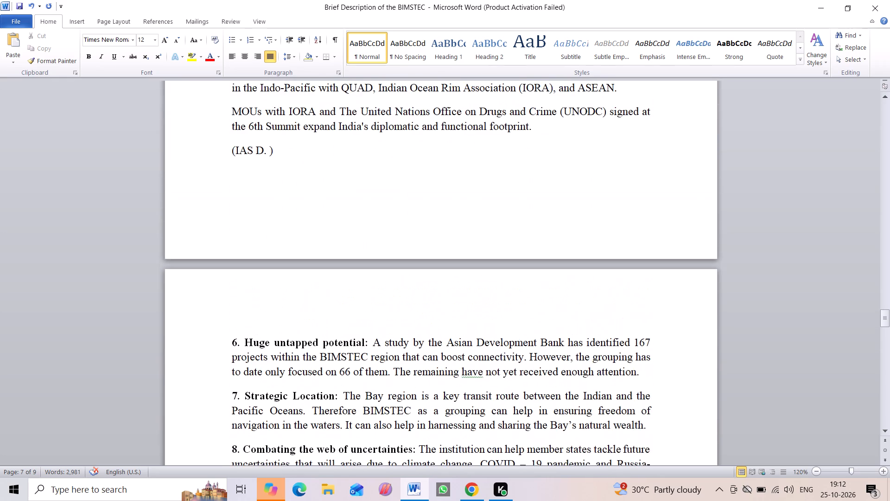
scroll(259, 235, "up", 2)
scroll(259, 235, "down", 3)
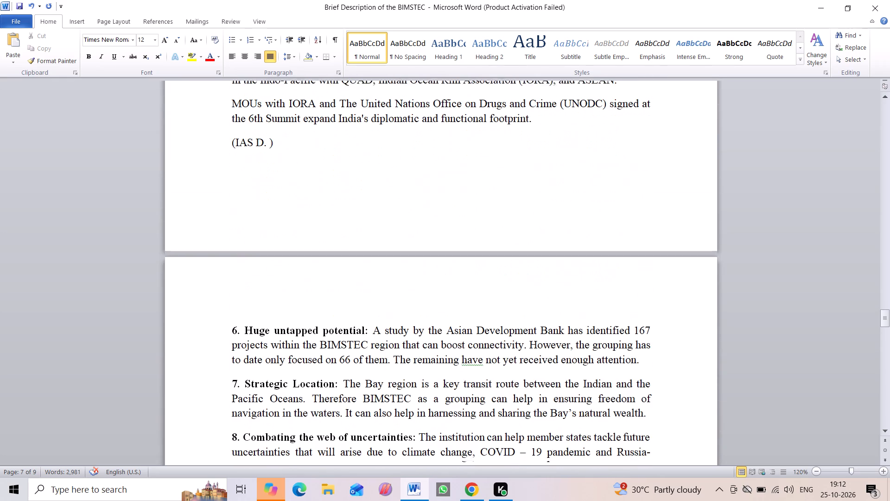
scroll(259, 235, "up", 6)
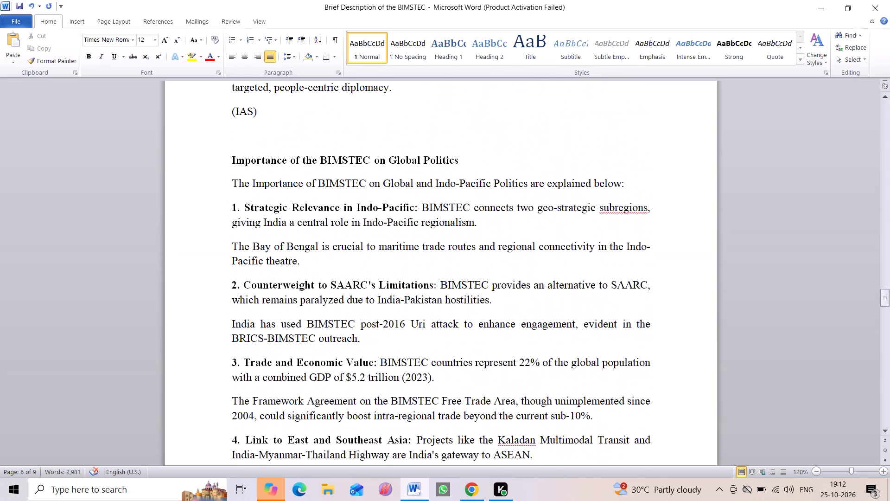
scroll(259, 235, "up", 1)
left_click_drag(232, 207, 261, 216)
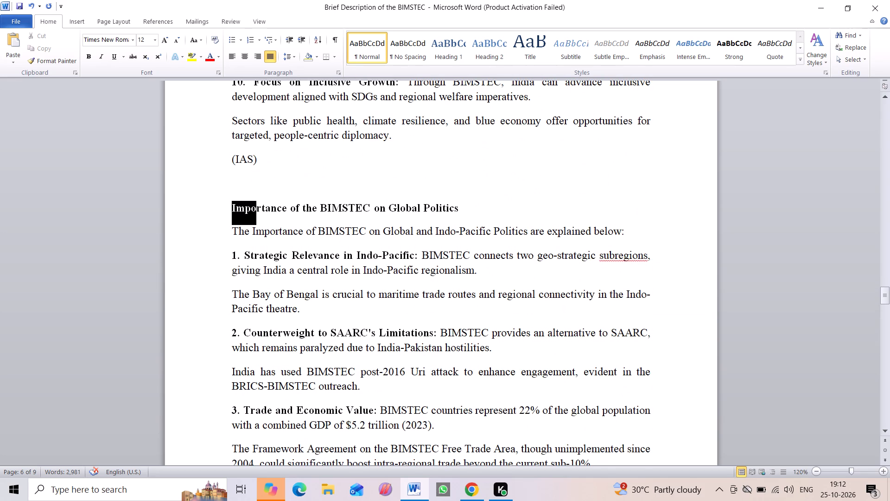
left_click_drag(261, 216, 437, 220)
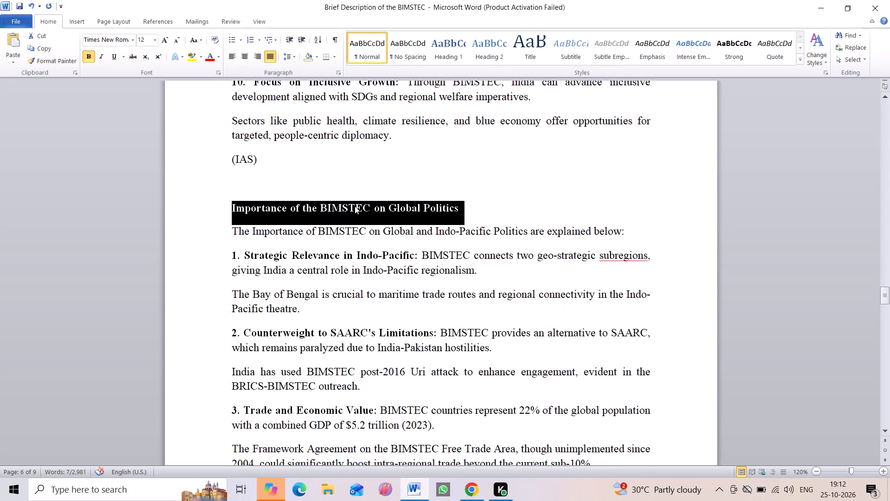
left_click(156, 41)
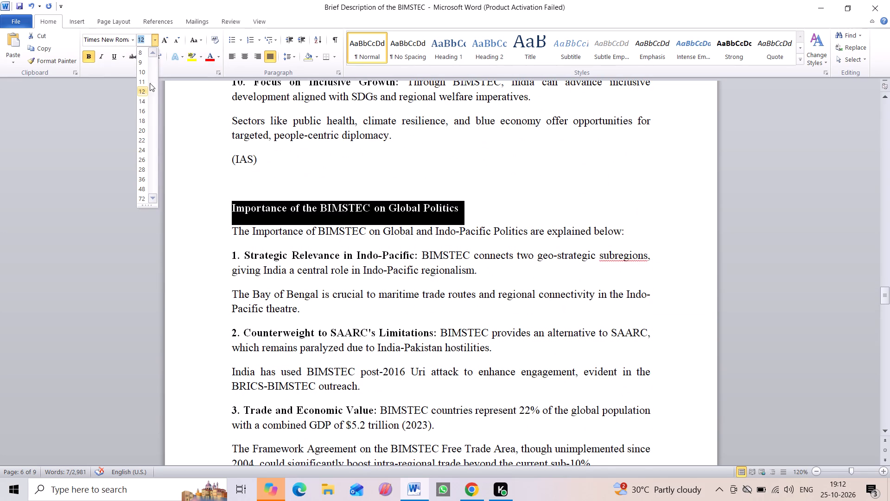
left_click(146, 102)
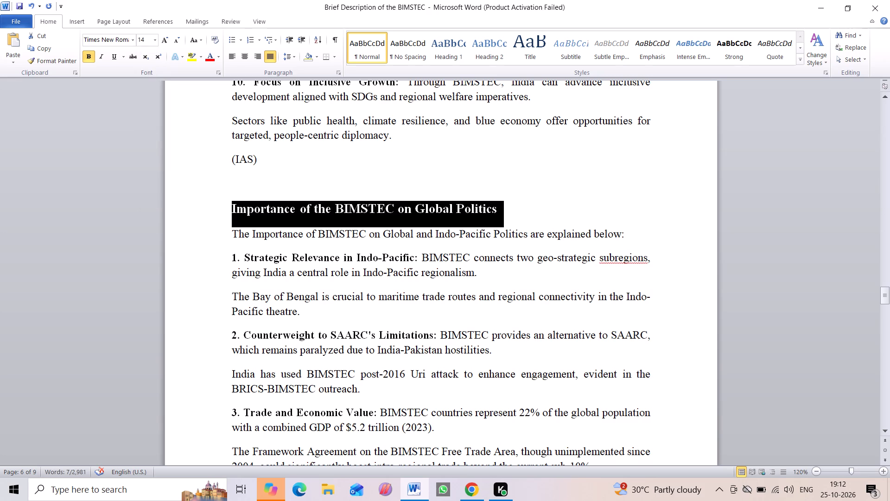
Set the font size of the "Significance of the BIMSTEC on Regional Politics" heading to 14.
scroll(304, 141, "up", 6)
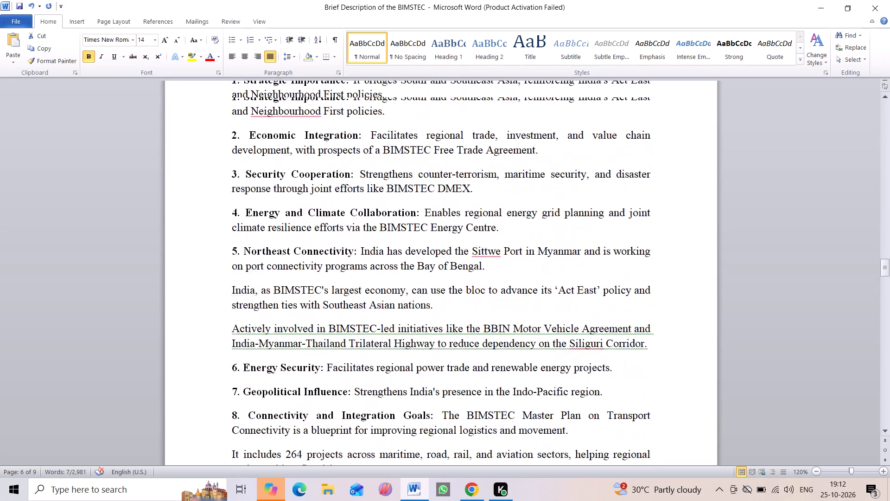
scroll(304, 141, "up", 2)
left_click_drag(235, 180, 454, 193)
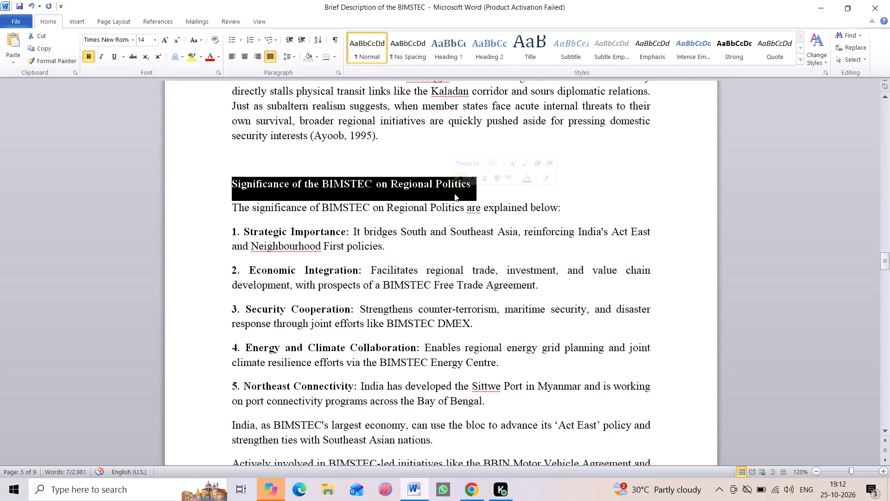
left_click(158, 43)
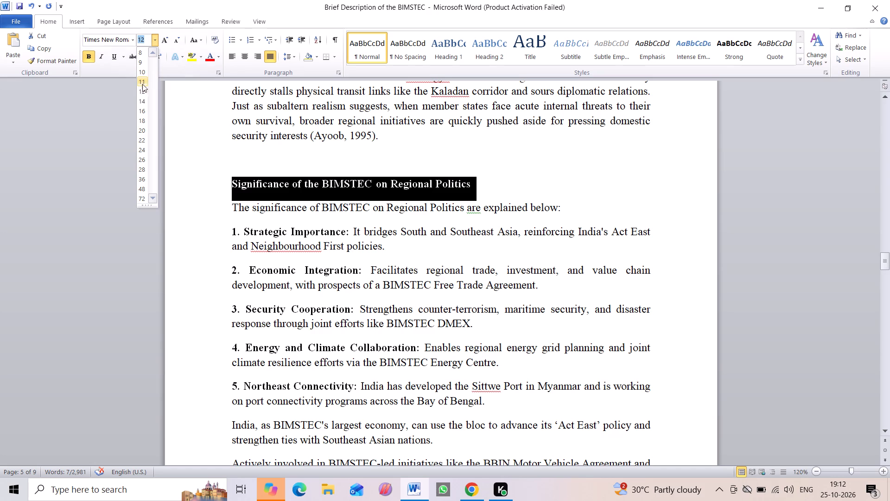
left_click(140, 99)
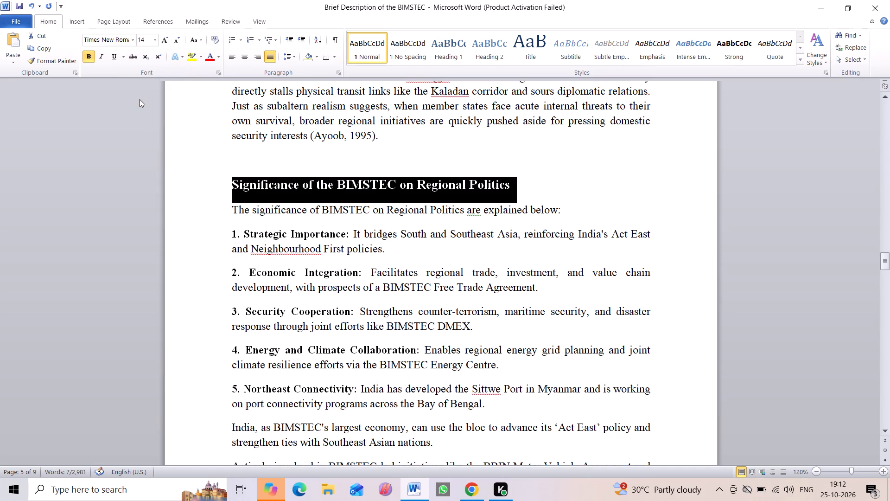
left_click(216, 129)
Set the font size of the "An Alternative Theoritical Critique of the BIMSTEC" heading to 14.
scroll(216, 129, "up", 6)
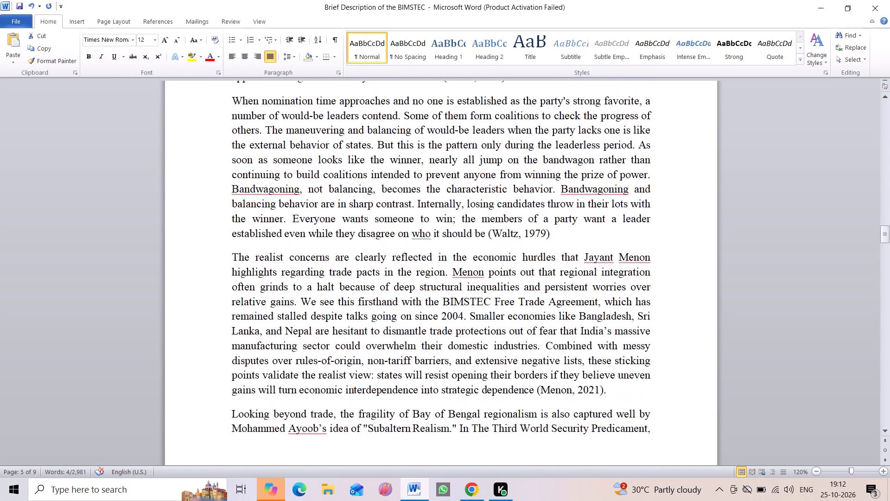
scroll(216, 129, "up", 5)
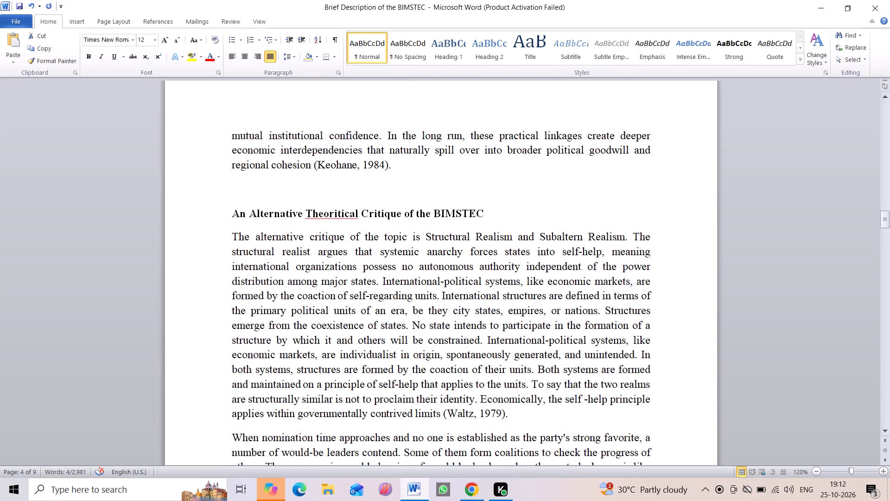
left_click_drag(233, 209, 422, 222)
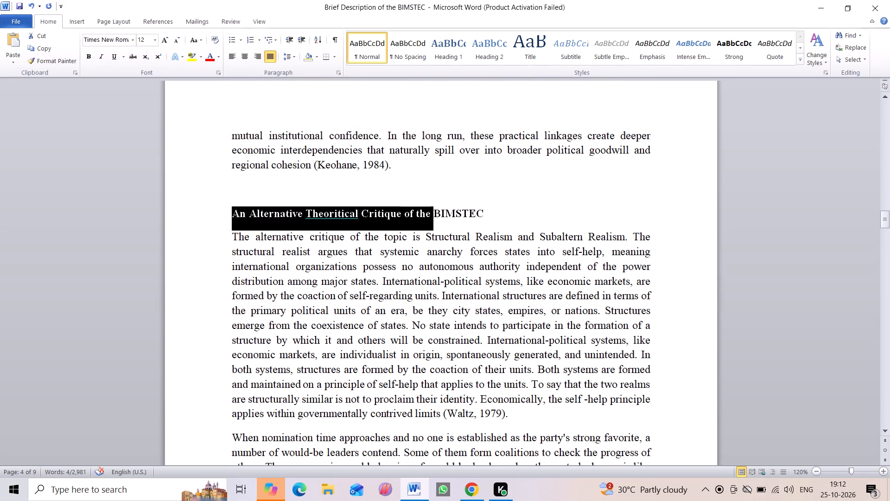
left_click_drag(422, 222, 480, 222)
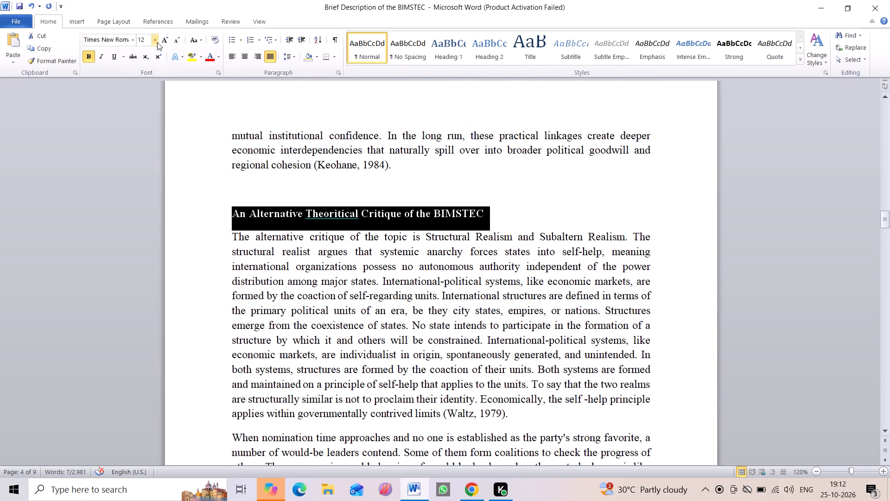
left_click(156, 42)
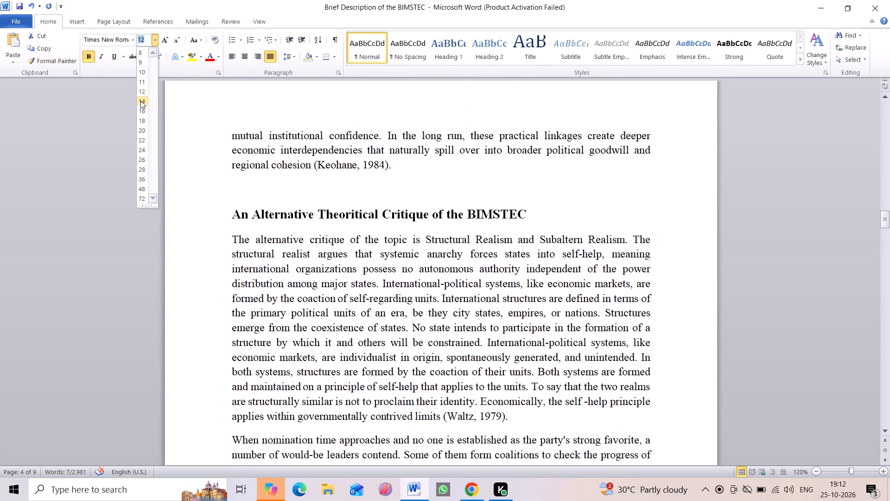
left_click(140, 101)
left_click(309, 174)
Set the font size of the "A Theory that best explains the BIMSTEC" heading to 14.
scroll(309, 174, "up", 2)
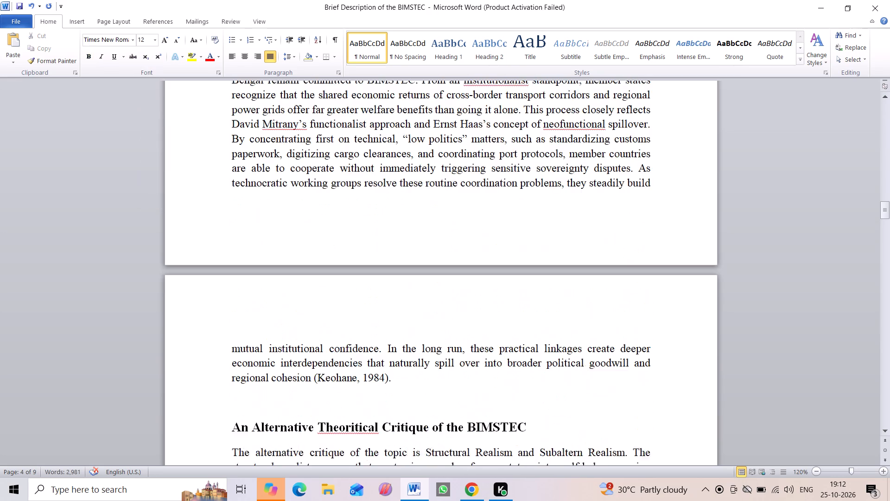
scroll(309, 174, "up", 11)
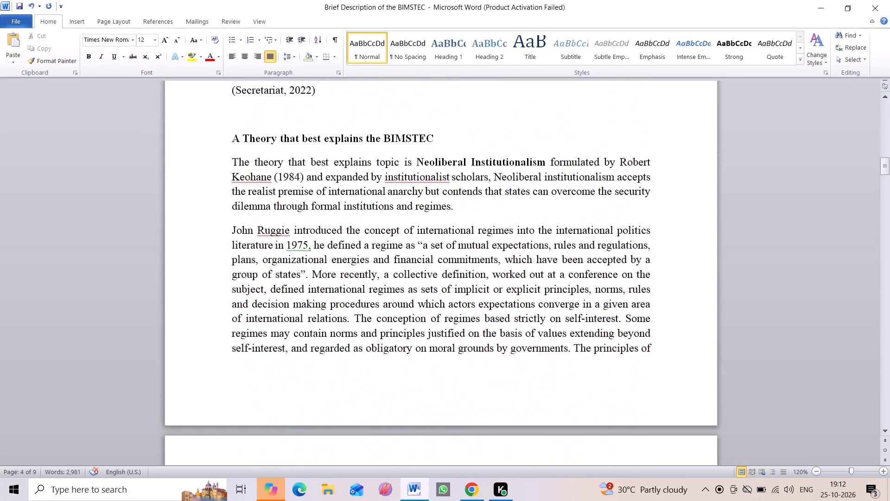
scroll(309, 174, "up", 3)
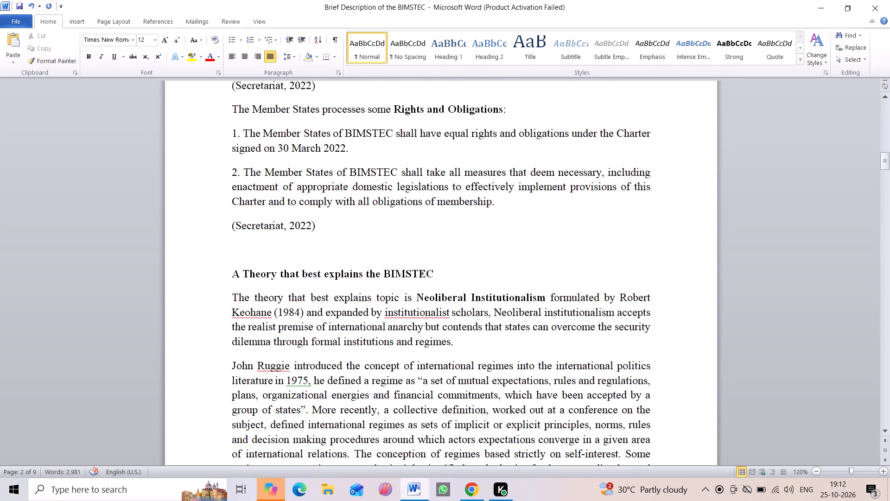
left_click(231, 270)
left_click_drag(231, 270, 403, 284)
left_click(154, 40)
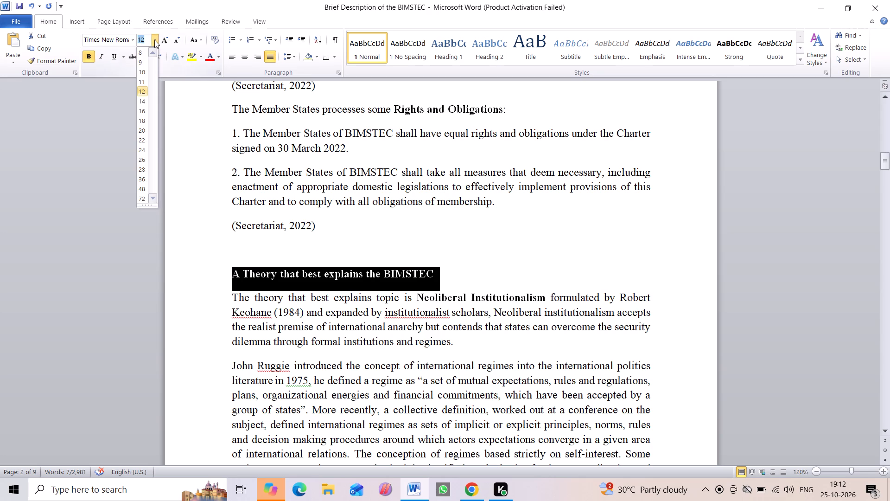
left_click(146, 101)
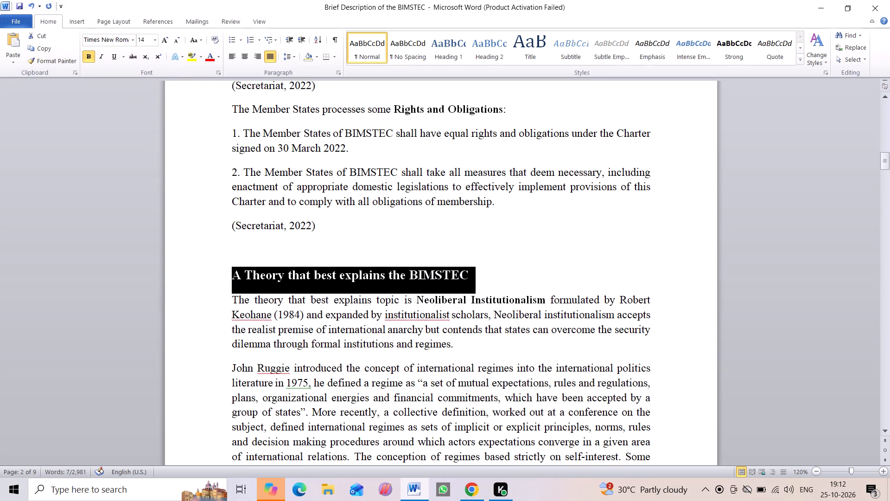
left_click(307, 142)
Set the font size of "Brief Description of the BIMSTEC" to 14 in the opening heading, leaving out the bracketed full name.
scroll(307, 142, "up", 8)
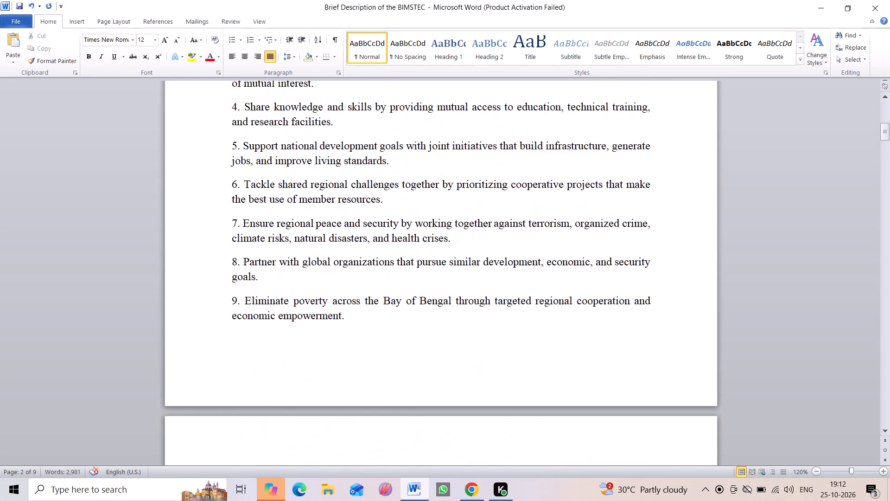
scroll(307, 142, "up", 7)
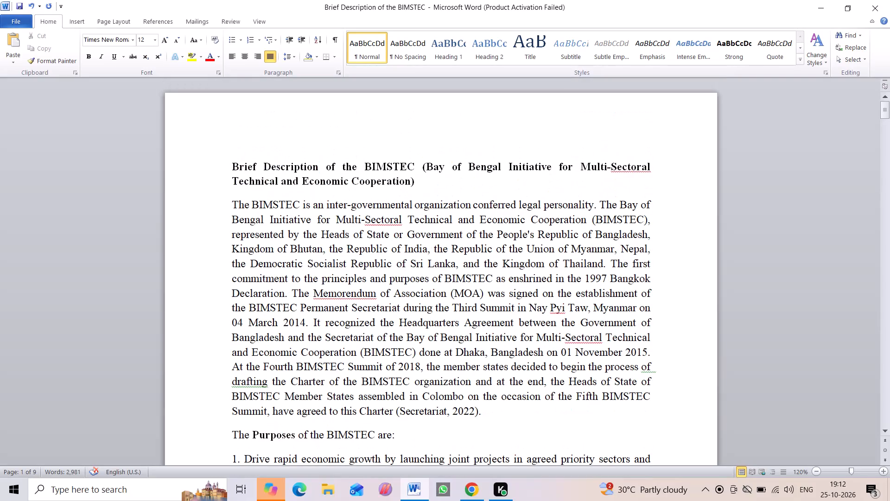
left_click_drag(232, 167, 407, 169)
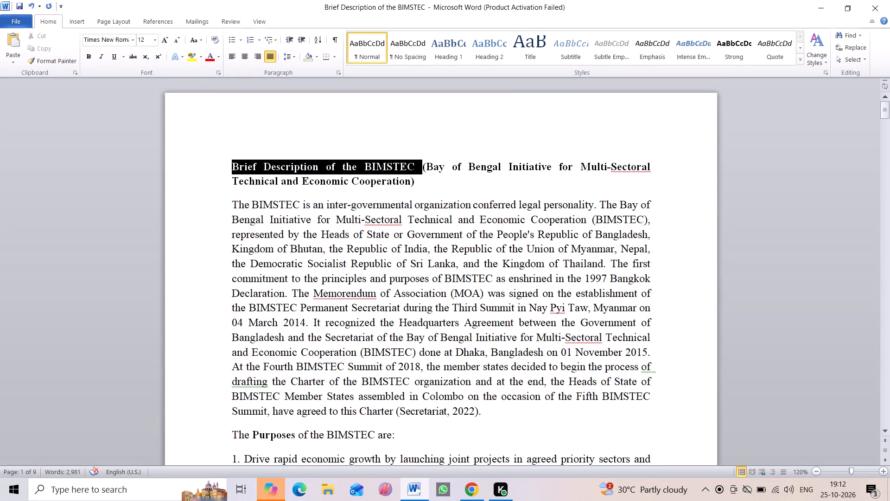
left_click_drag(407, 169, 408, 168)
left_click(152, 39)
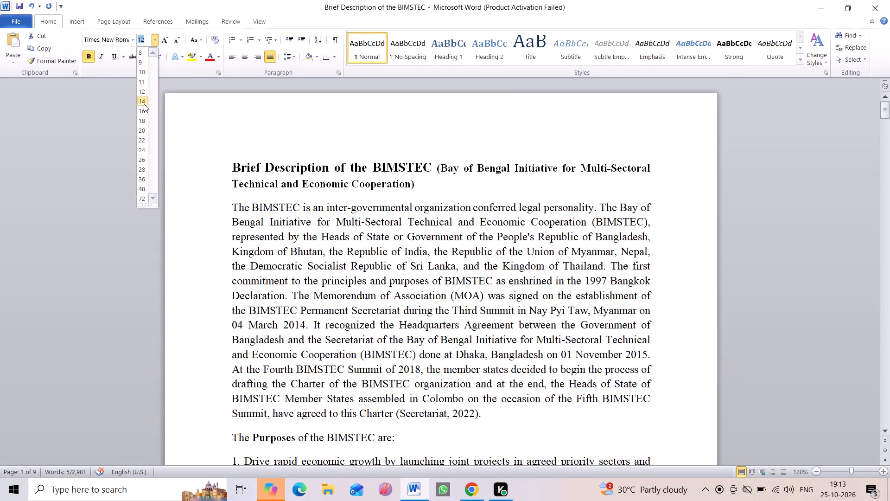
left_click(144, 104)
left_click(274, 131)
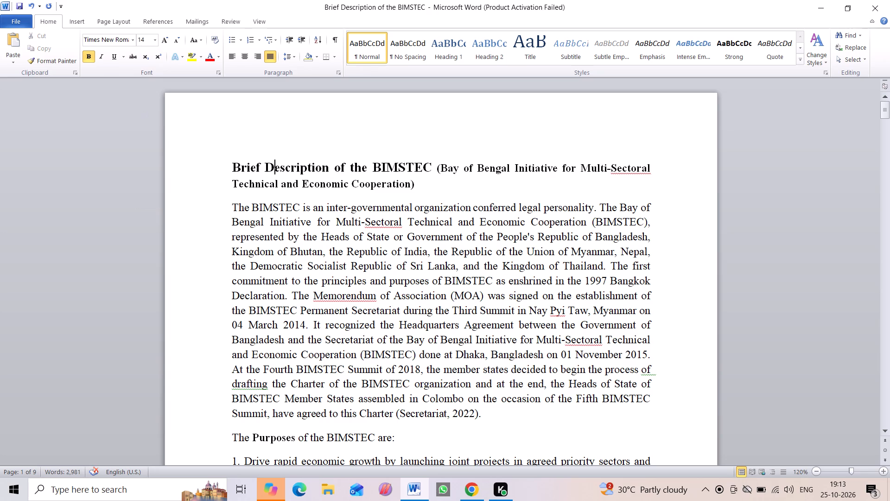
Review the document from the first page through to the bibliography and the closing Future Trends points, checking headings, citations and layout.
scroll(274, 131, "down", 18)
scroll(274, 131, "down", 17)
scroll(274, 131, "down", 5)
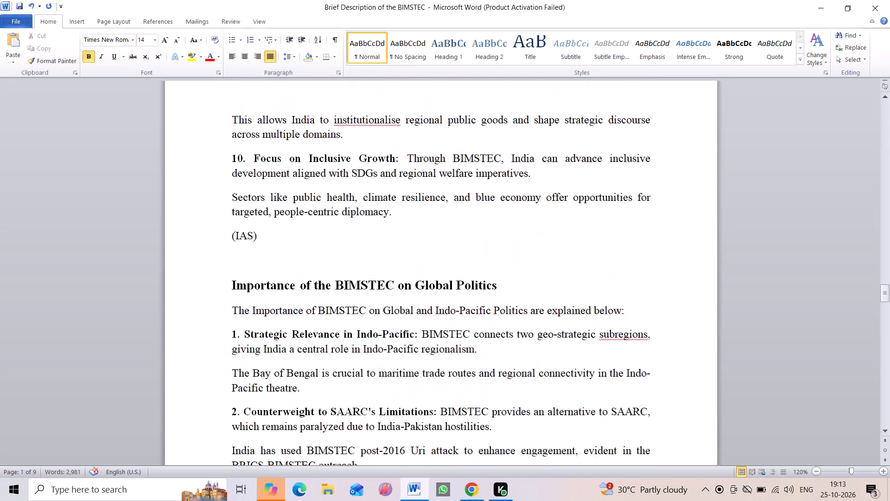
scroll(274, 131, "down", 13)
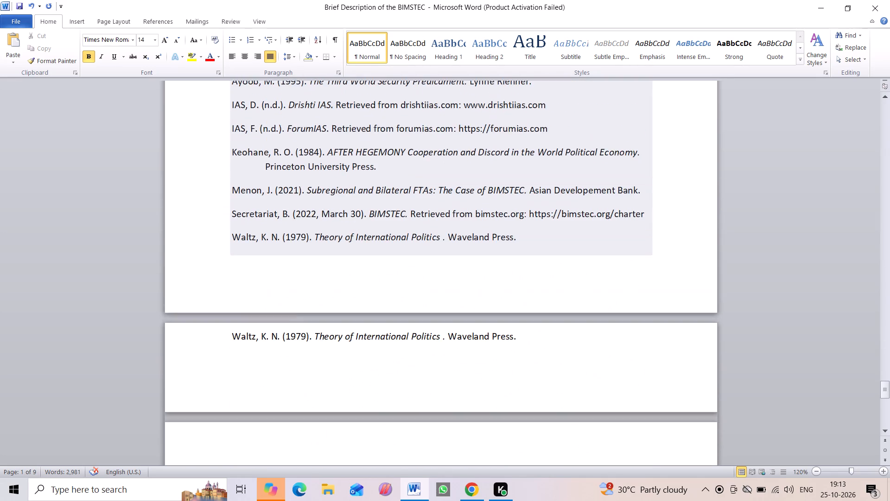
scroll(274, 131, "down", 1)
scroll(274, 131, "up", 2)
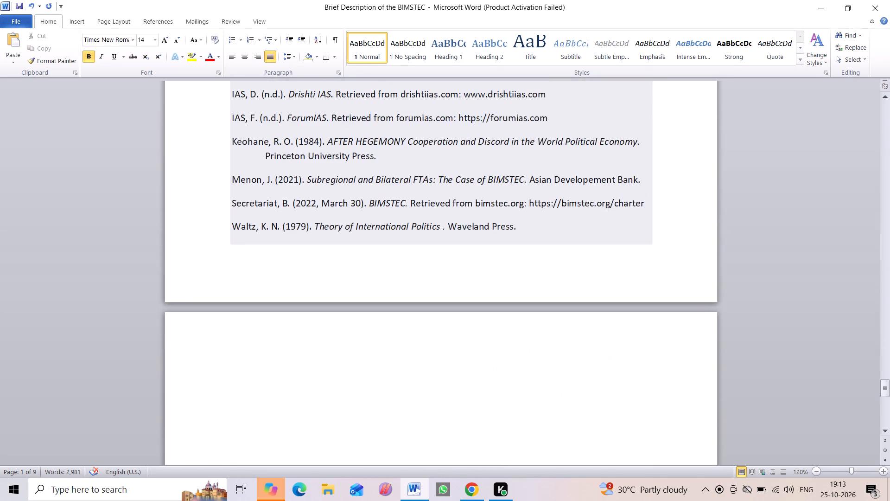
scroll(274, 131, "up", 3)
scroll(274, 131, "down", 7)
scroll(274, 131, "up", 4)
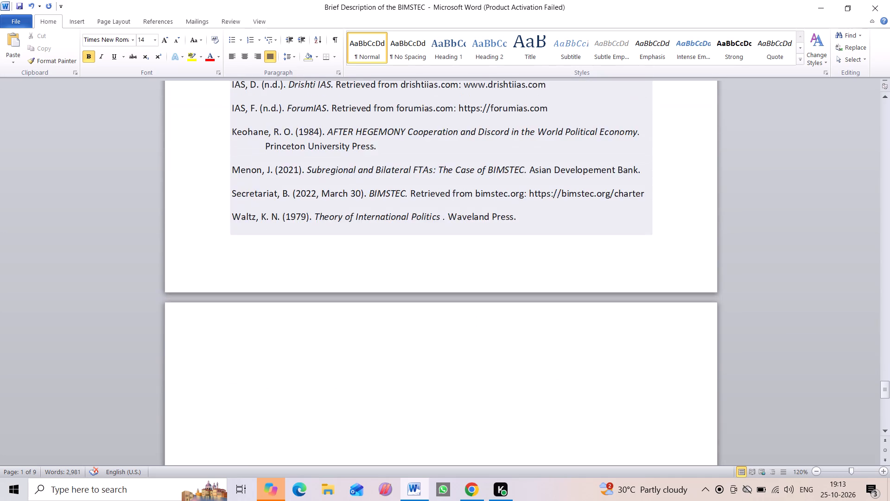
scroll(274, 131, "up", 4)
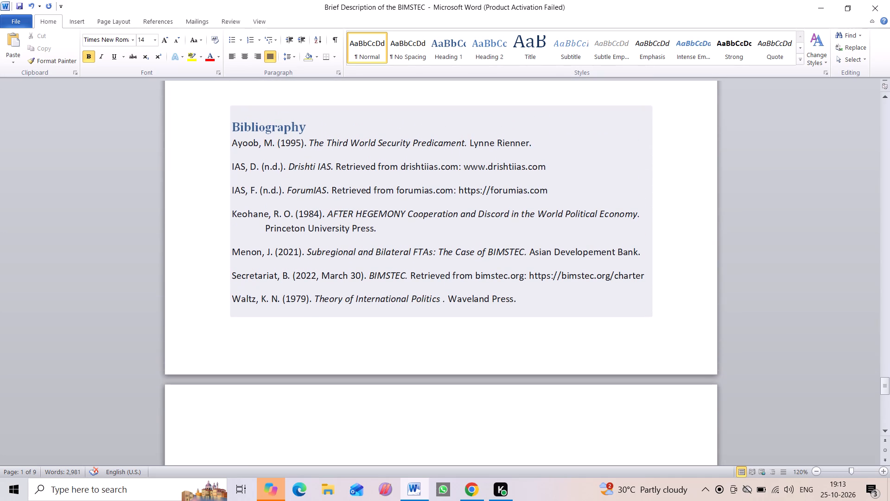
scroll(274, 131, "up", 4)
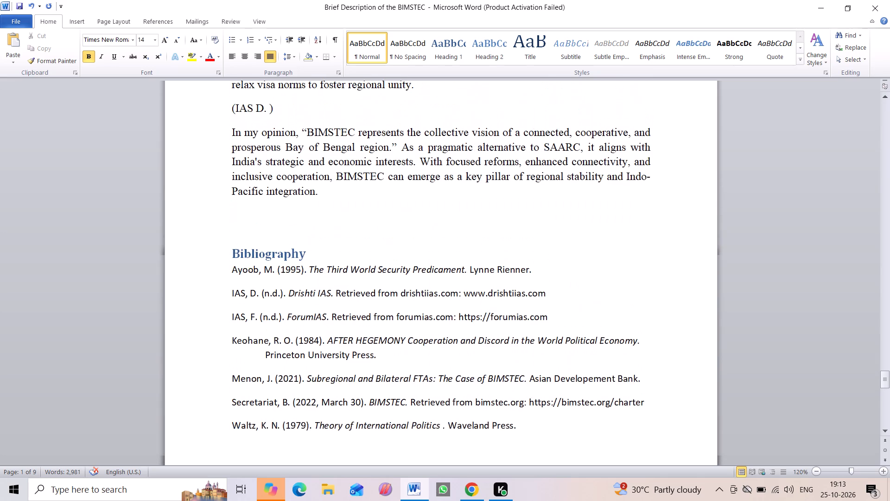
scroll(274, 131, "up", 13)
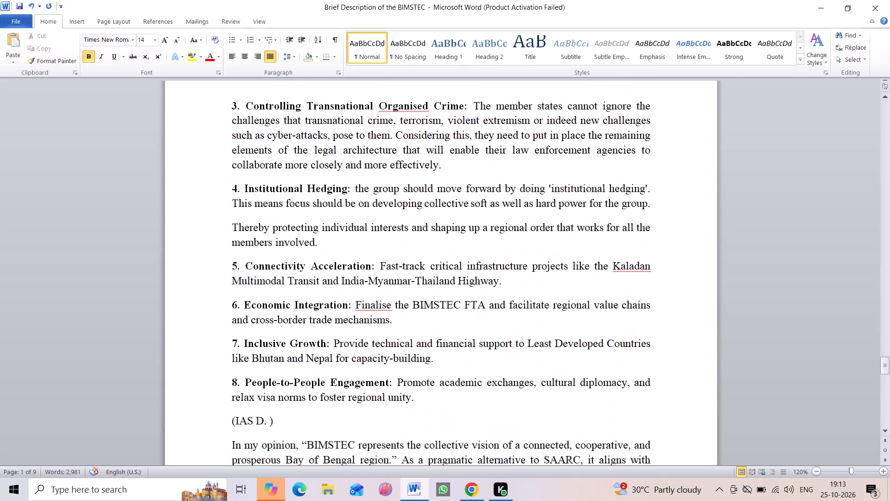
Insert a blank page at the very start of the document, before the "Brief Description of the BIMSTEC" heading.
scroll(274, 131, "up", 20)
scroll(274, 131, "up", 5)
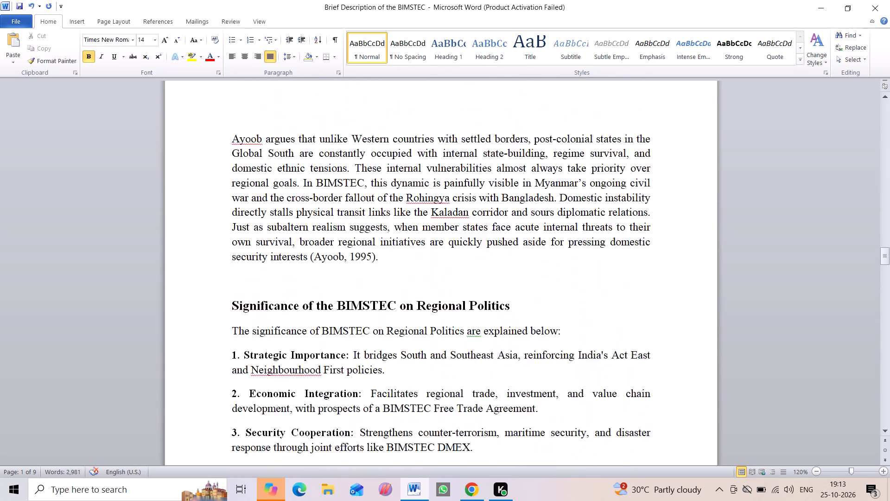
scroll(274, 131, "up", 18)
scroll(274, 131, "up", 7)
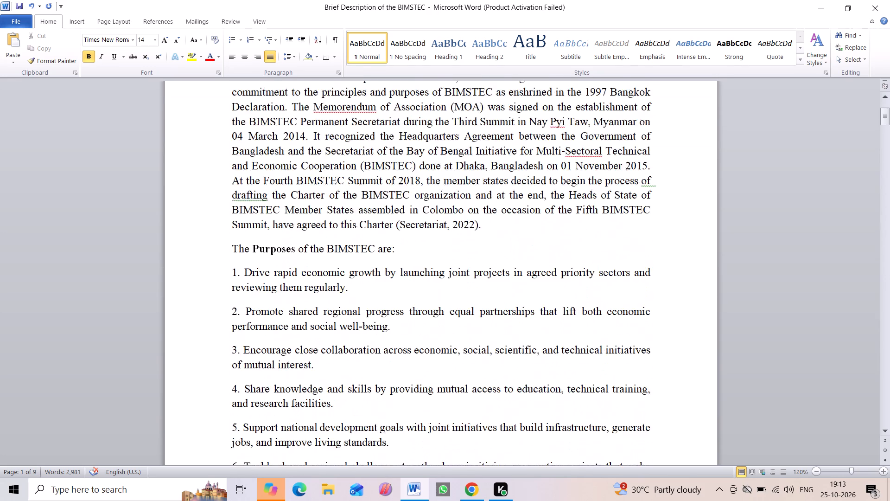
scroll(274, 131, "up", 2)
left_click(233, 154)
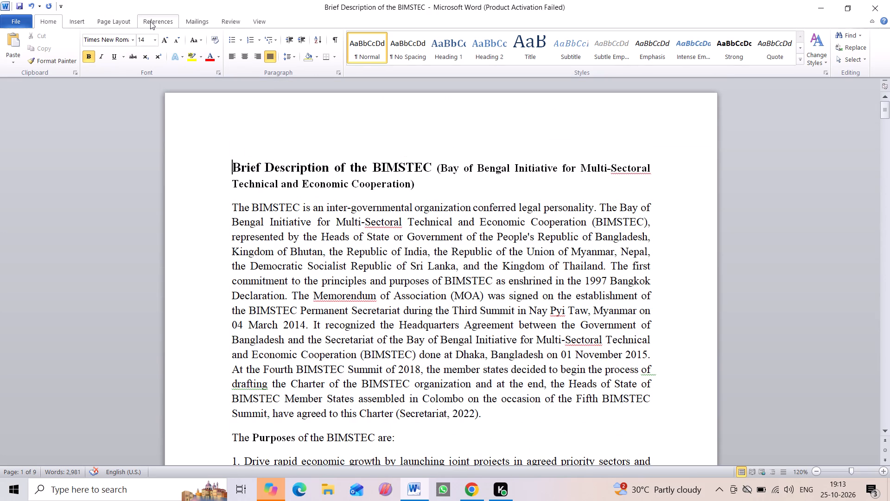
left_click(123, 19)
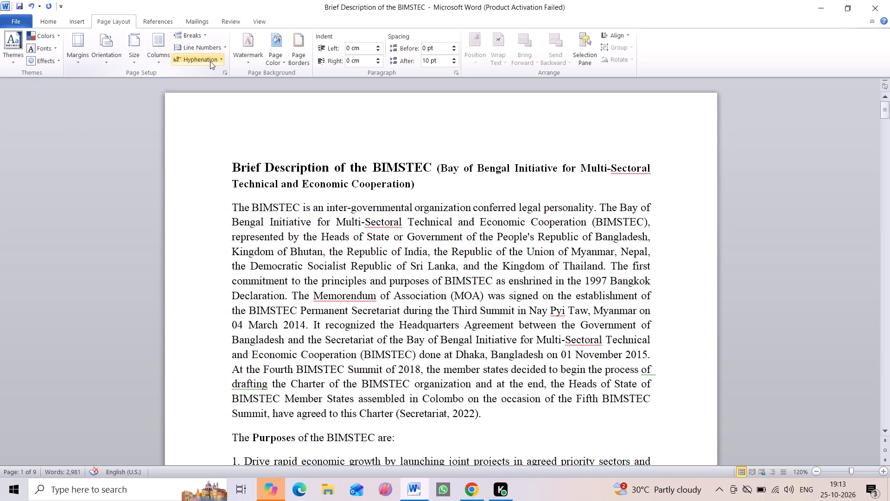
left_click(82, 23)
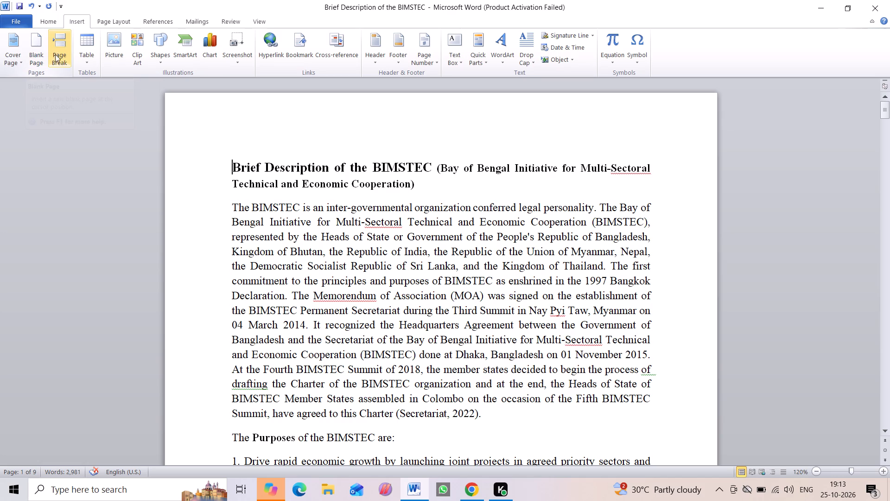
left_click(35, 54)
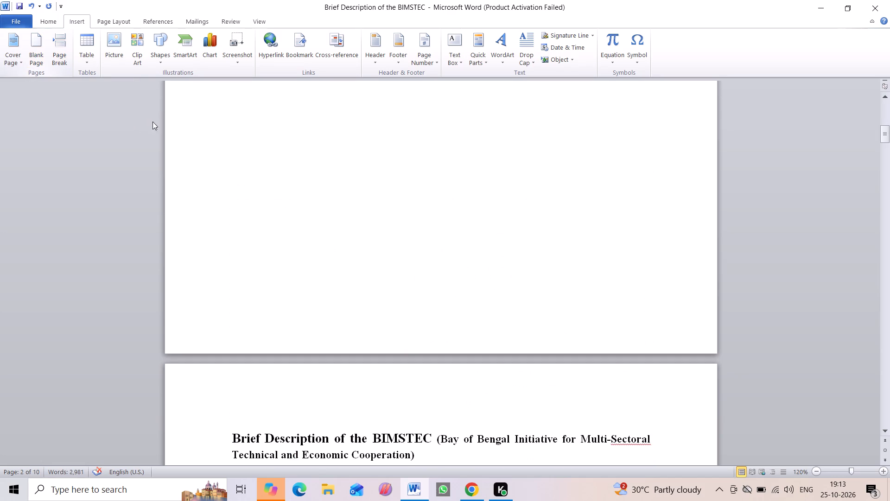
scroll(185, 133, "up", 9)
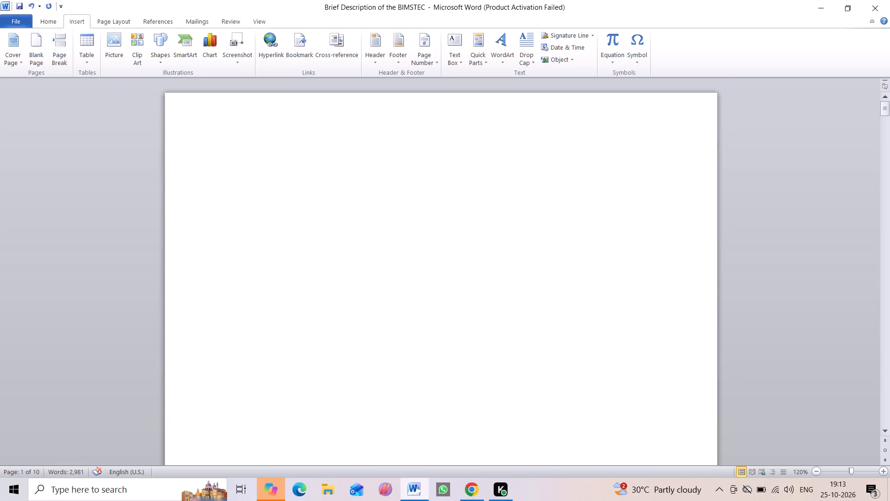
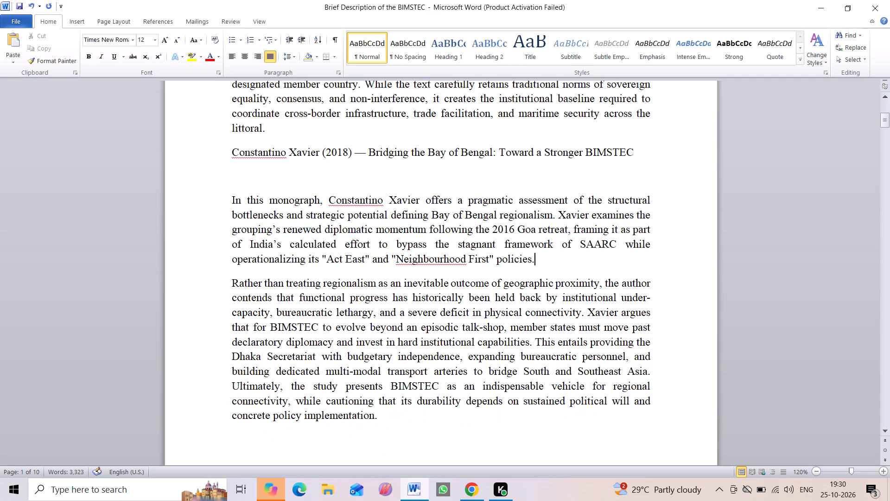
left_click(273, 182)
key("BackSpace")
Insert a blank page before the "Brief Description of the BIMSTEC" heading.
scroll(273, 182, "up", 3)
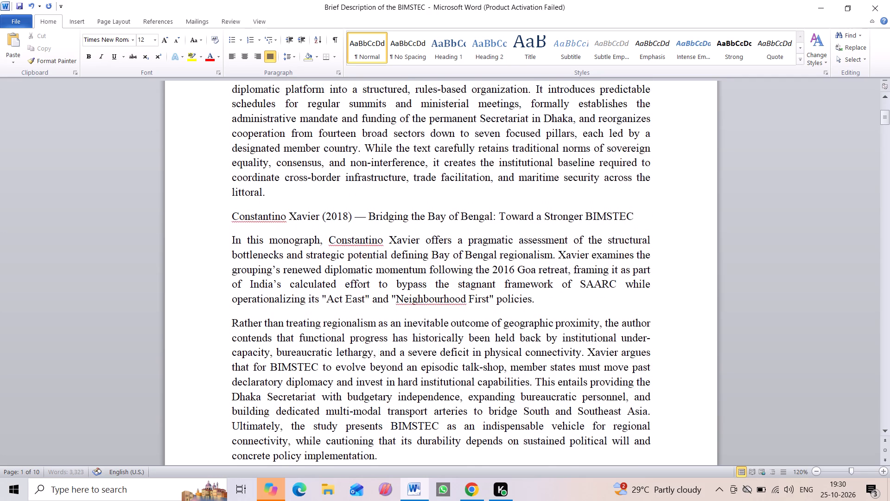
scroll(273, 182, "up", 2)
scroll(273, 182, "down", 4)
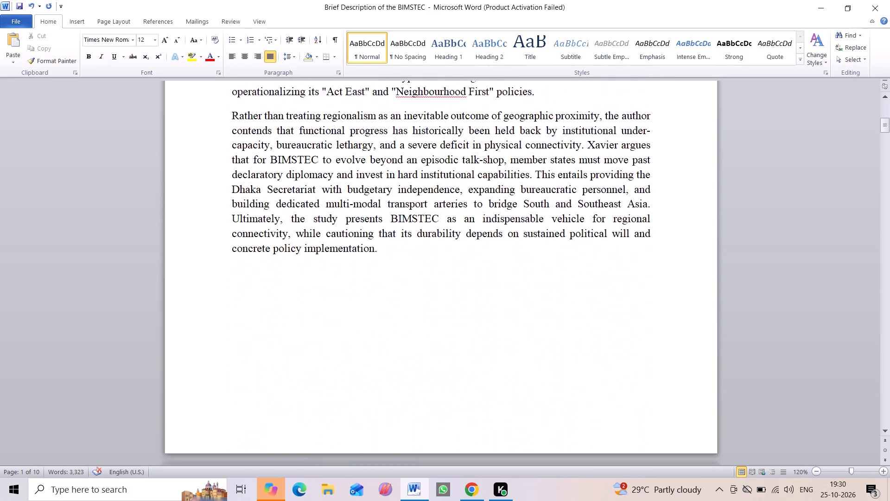
scroll(273, 182, "down", 1)
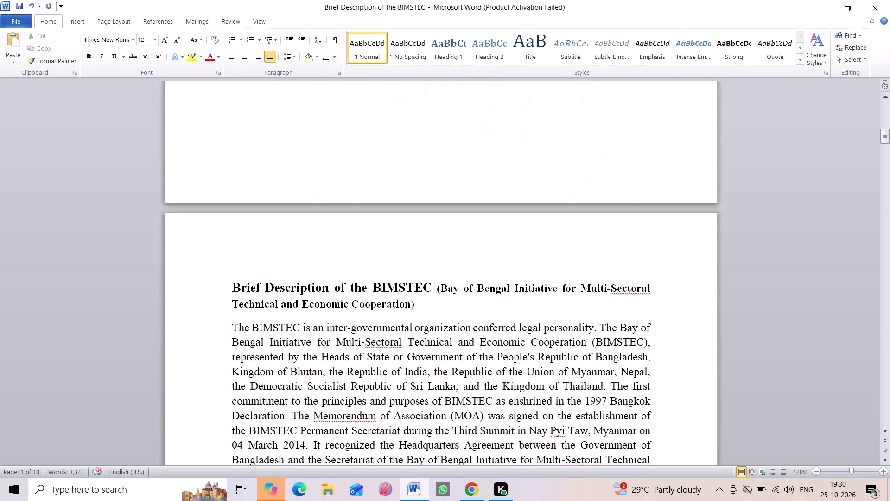
scroll(395, 217, "up", 1)
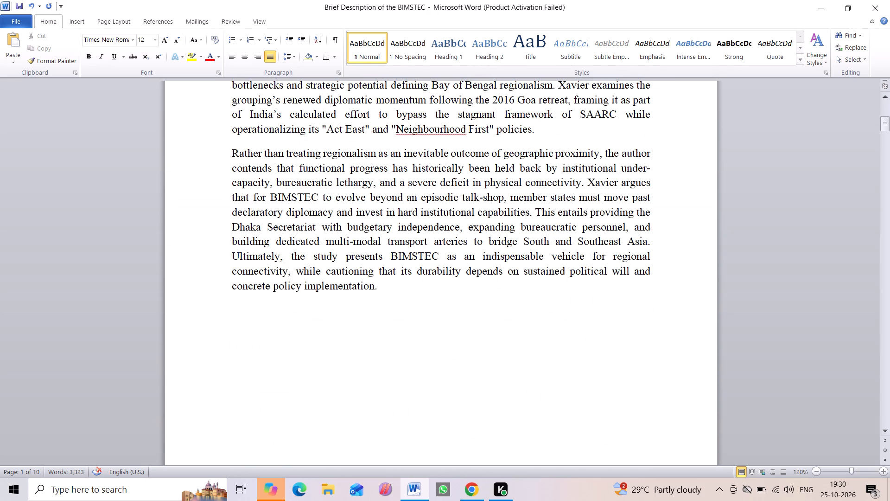
scroll(292, 95, "up", 2)
scroll(292, 95, "down", 6)
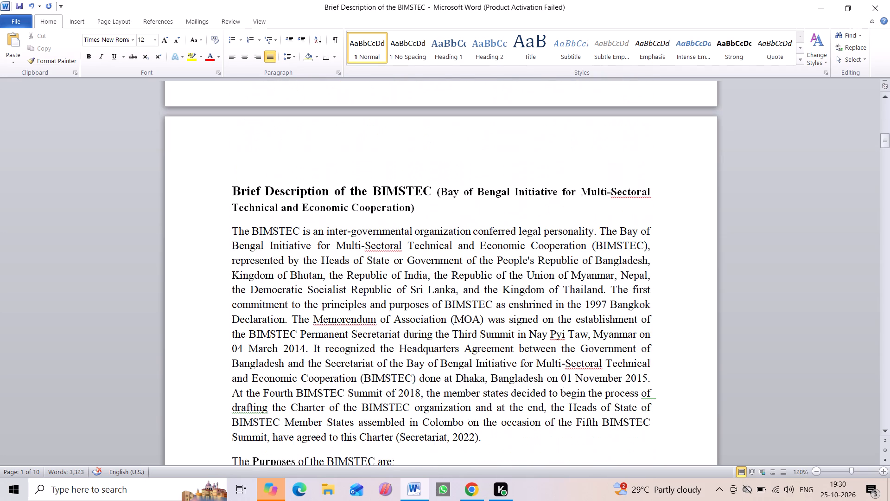
scroll(292, 95, "down", 1)
left_click(226, 186)
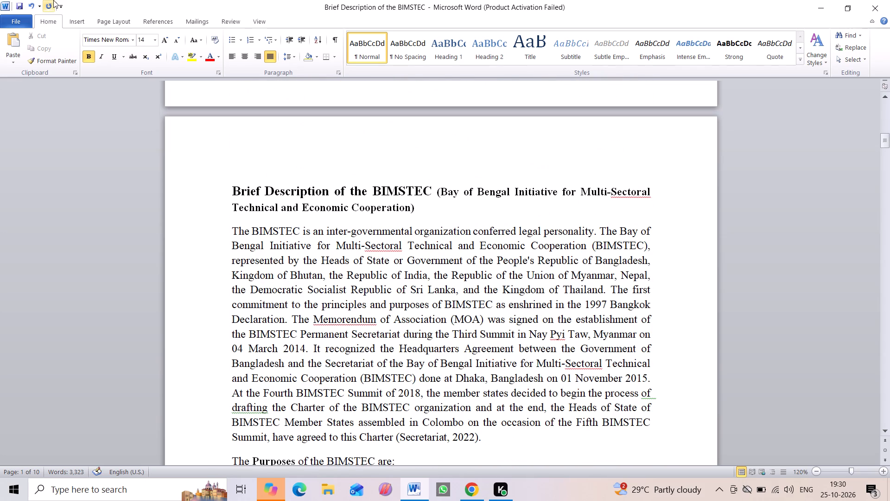
left_click(73, 22)
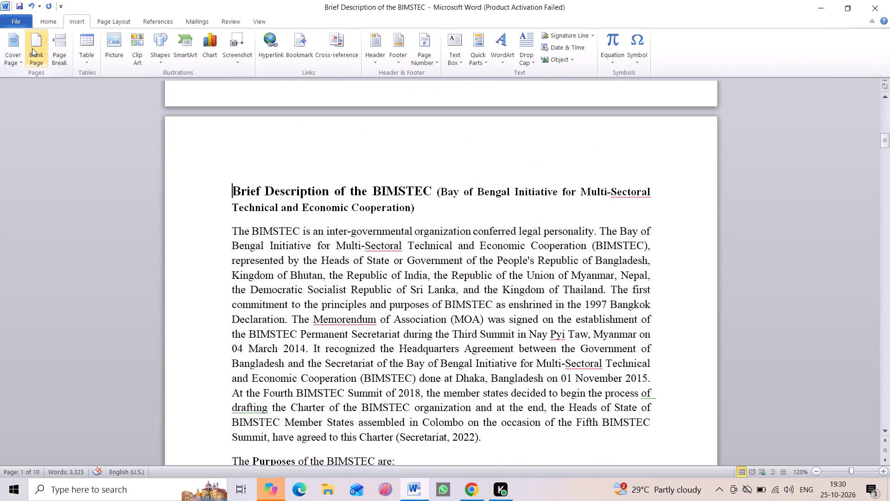
left_click(32, 48)
Add an empty line between the end of the BIMSTEC Charter review and the Xavier (2018) heading.
scroll(239, 163, "up", 2)
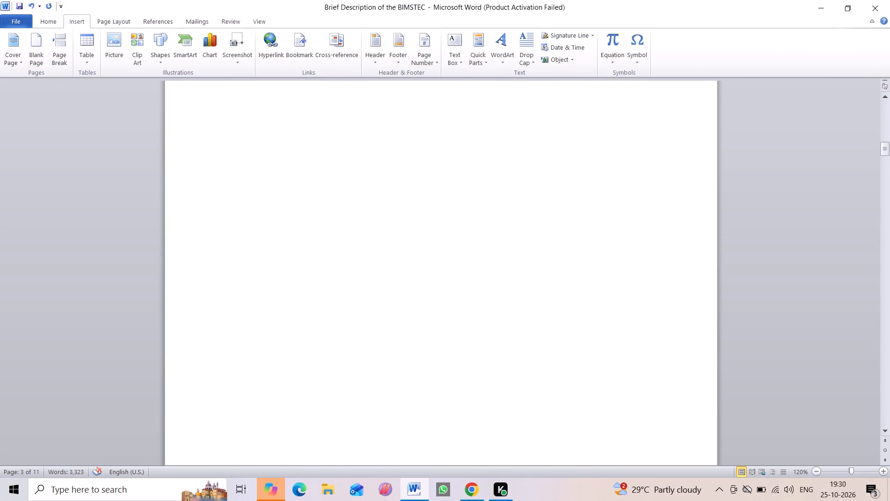
scroll(239, 163, "up", 11)
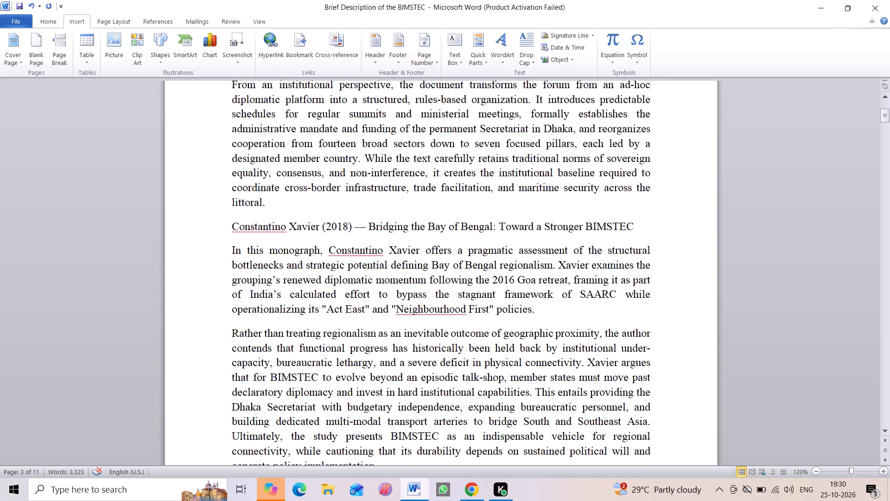
scroll(239, 163, "up", 2)
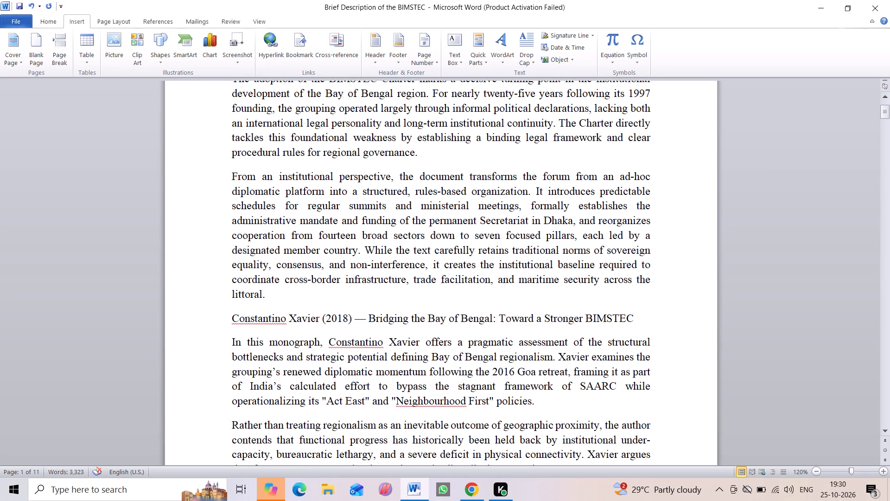
left_click(290, 289)
key("BackSpace")
key("period")
key("Return")
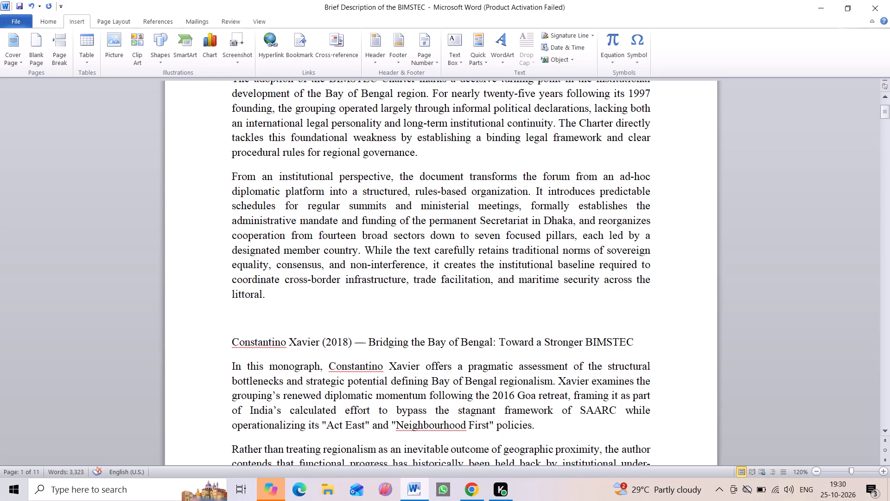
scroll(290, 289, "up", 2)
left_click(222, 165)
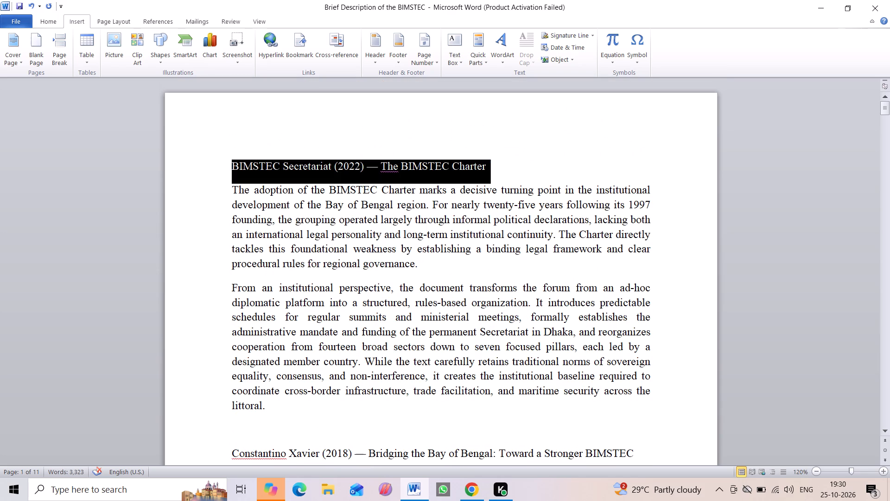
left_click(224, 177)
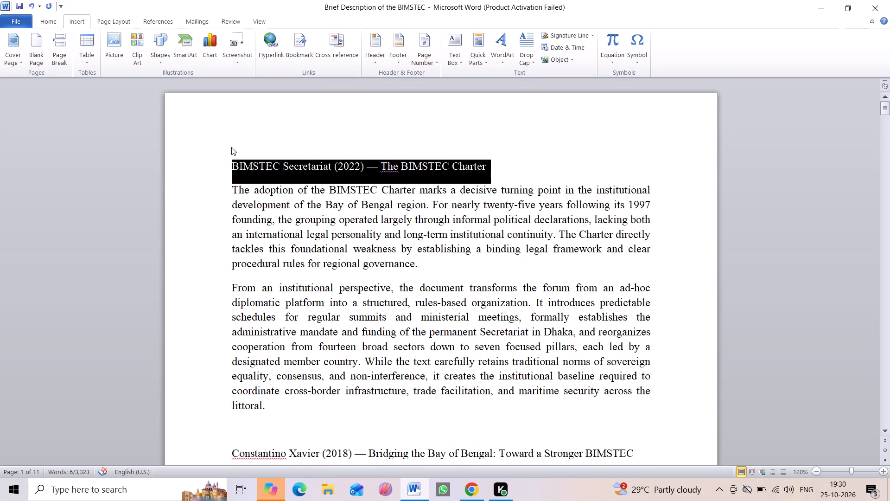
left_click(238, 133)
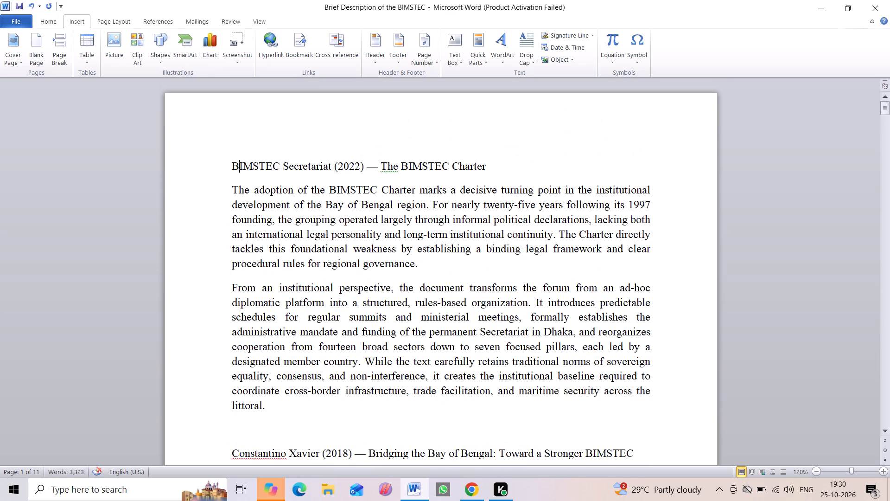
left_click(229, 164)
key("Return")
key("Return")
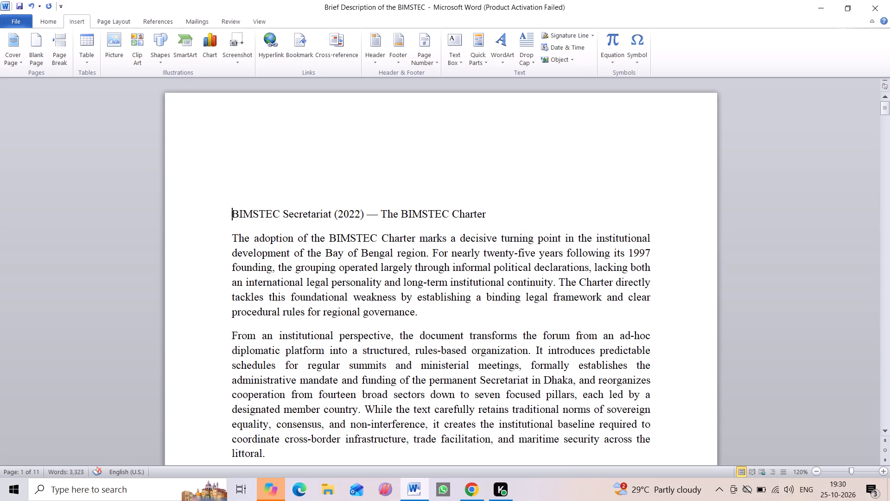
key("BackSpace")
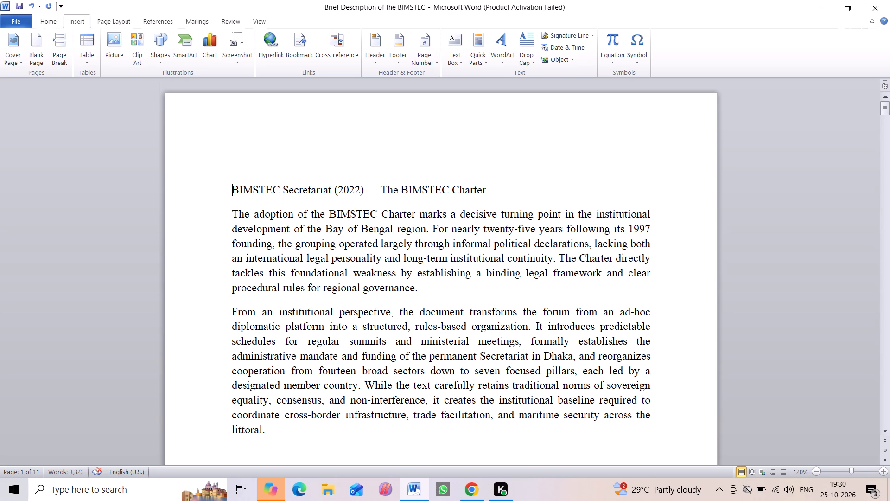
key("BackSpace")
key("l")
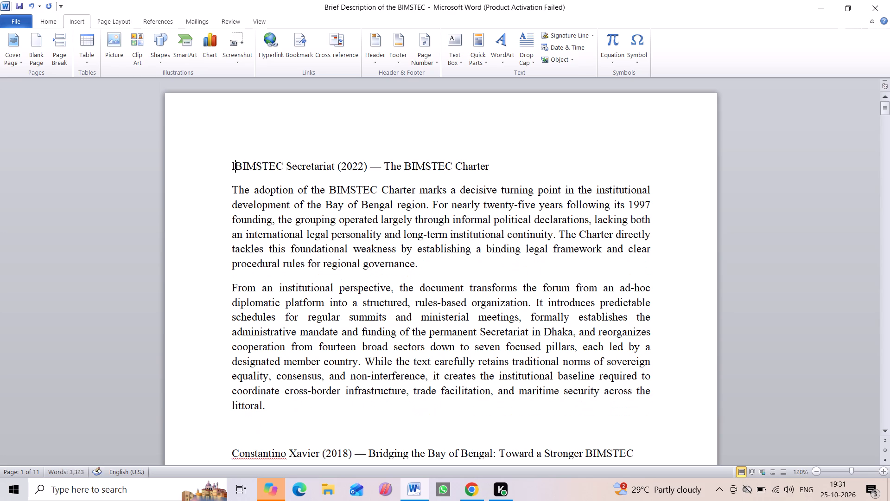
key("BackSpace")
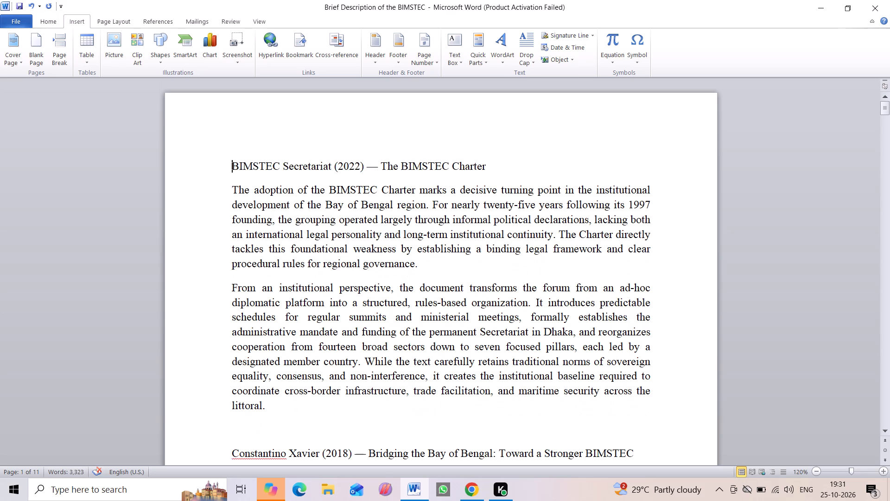
Add a "Review of Literature" heading on its own line above "BIMSTEC Secretariat (2022) — The BIMSTEC Charter".
key("l")
key("Return")
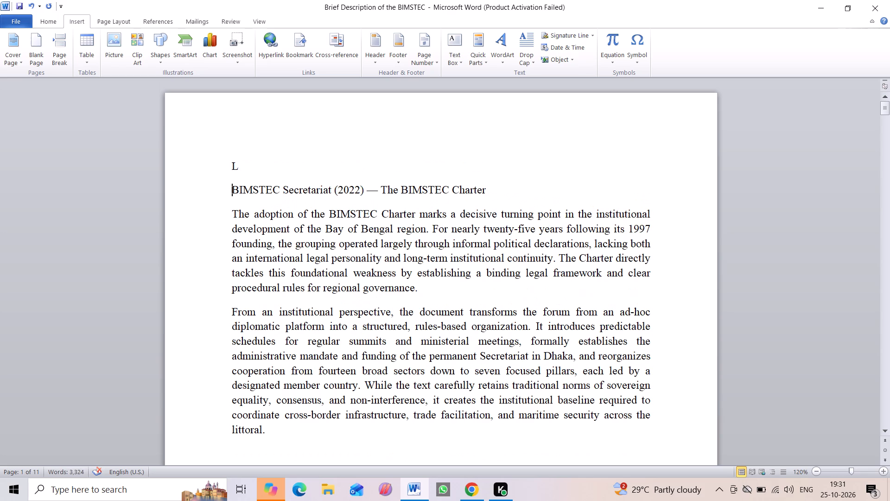
left_click(245, 170)
key("BackSpace")
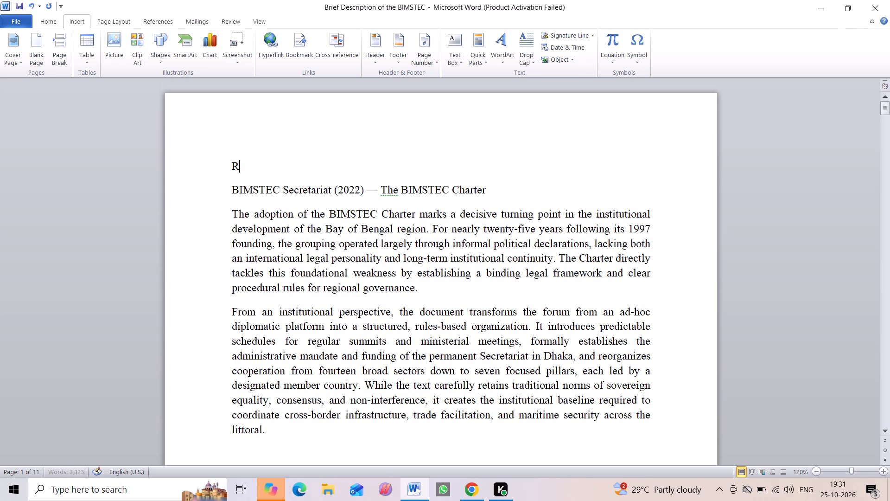
key("e")
type("view")
key("space")
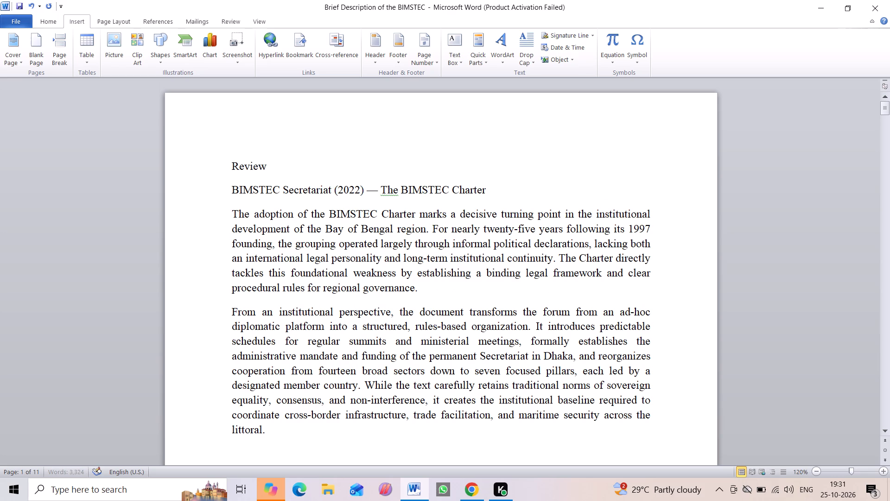
key("o")
type("f")
key("space")
type("erat")
type("ure")
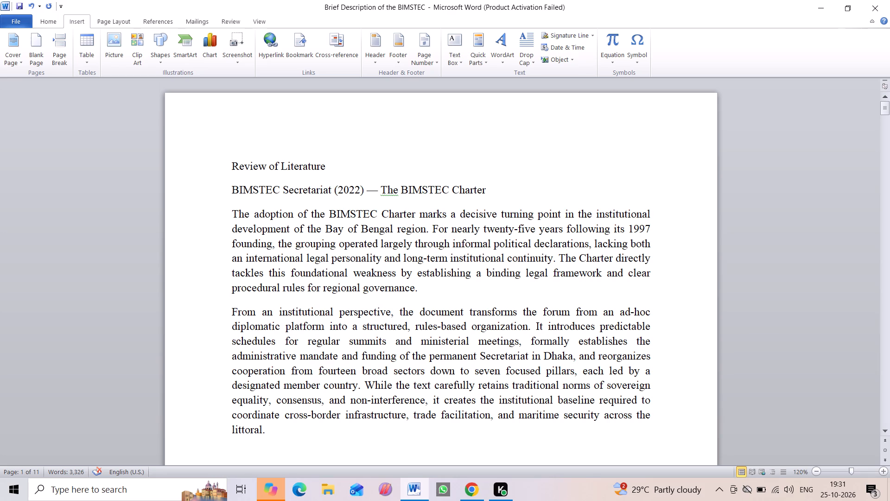
Make the "Review of Literature" heading bold at size 14.
left_click_drag(232, 161, 327, 169)
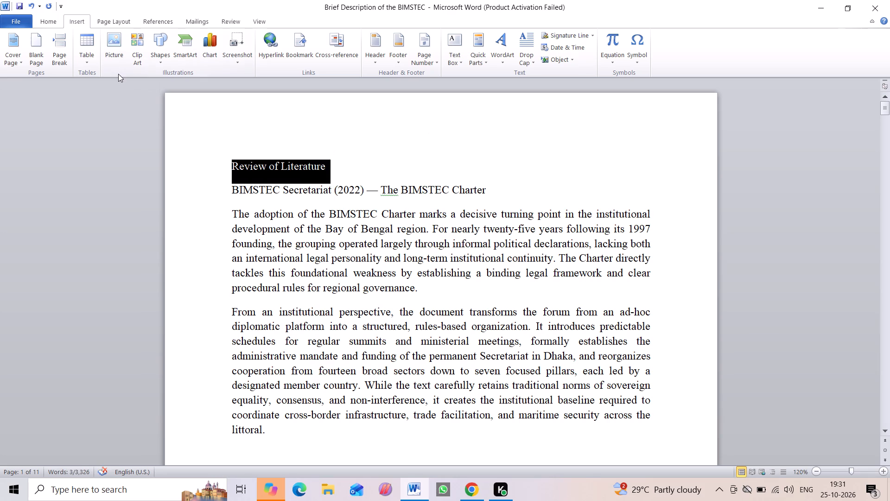
left_click(43, 16)
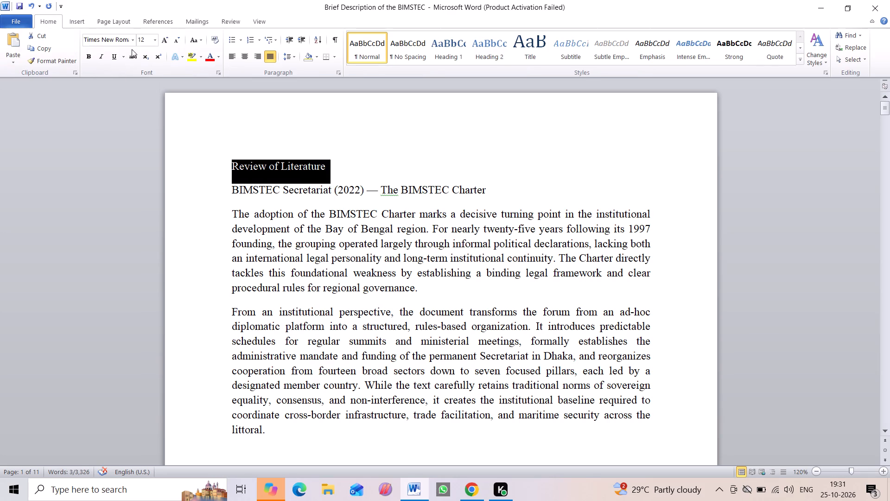
left_click(89, 58)
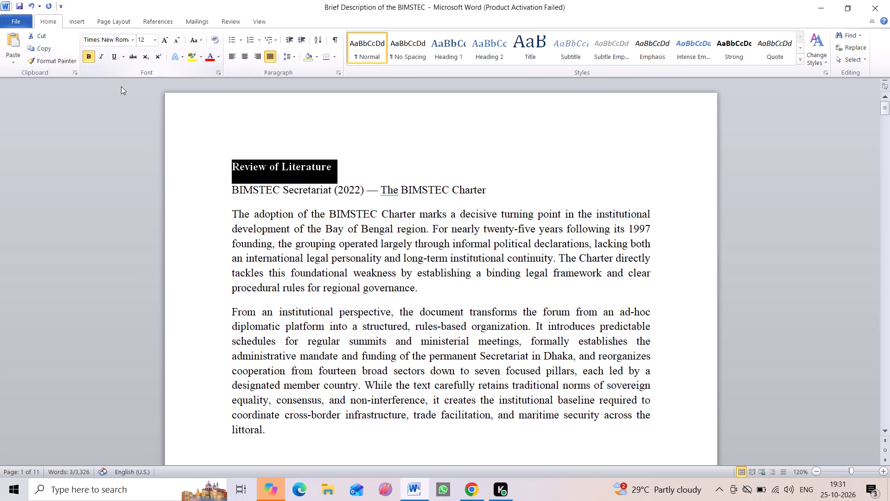
left_click(153, 43)
left_click(144, 99)
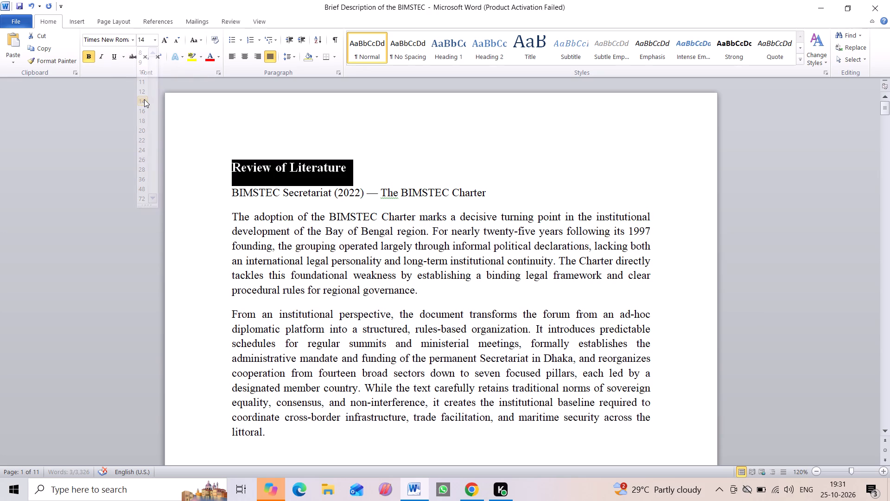
left_click(238, 103)
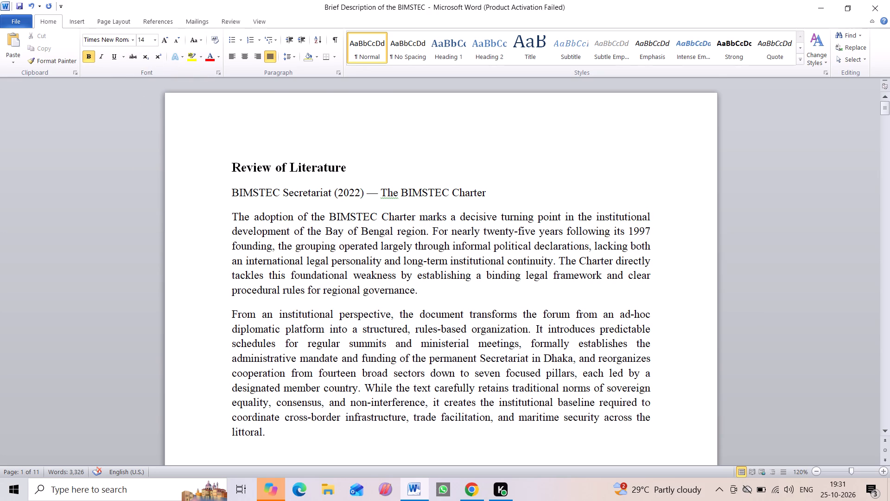
Make the "BIMSTEC Secretariat (2022) — The BIMSTEC Charter" heading under "Review of Literature" bold.
scroll(243, 191, "down", 17)
scroll(243, 191, "down", 5)
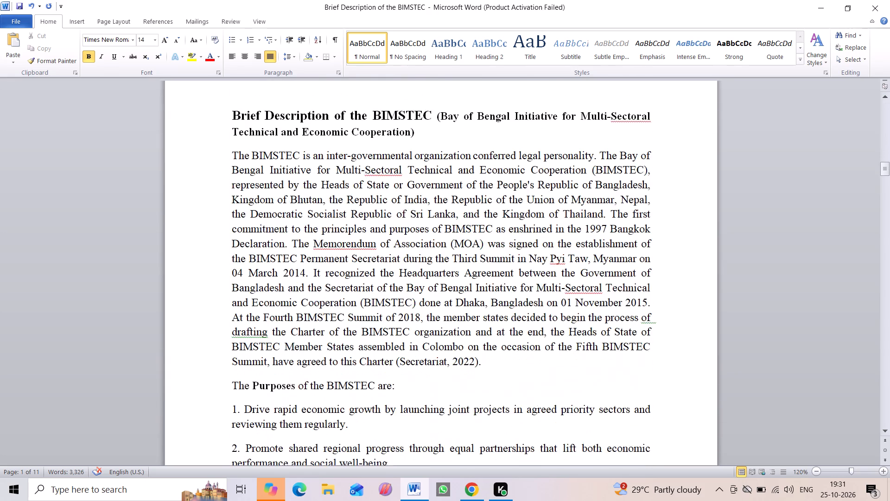
scroll(243, 191, "up", 15)
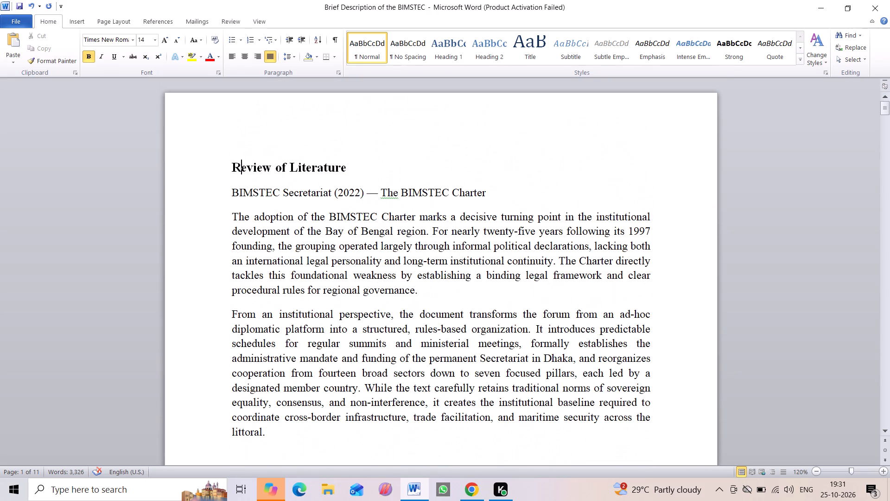
left_click_drag(231, 191, 436, 196)
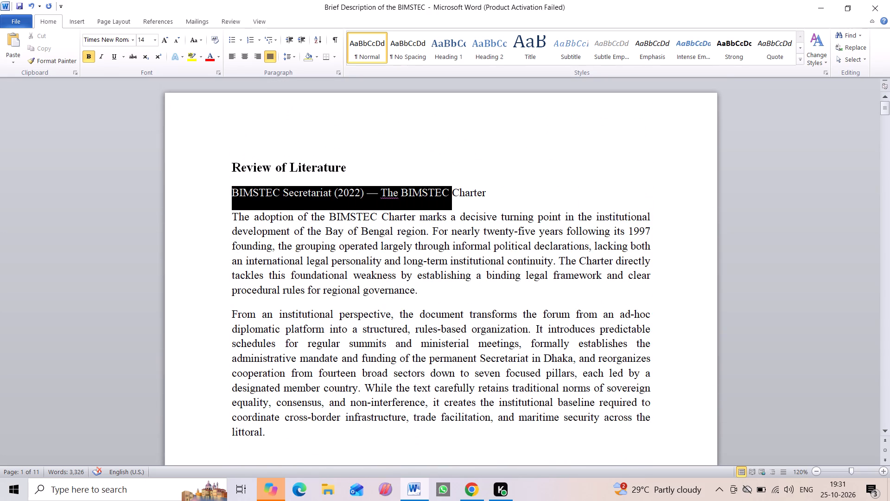
left_click_drag(436, 196, 484, 197)
key("ctrl+b")
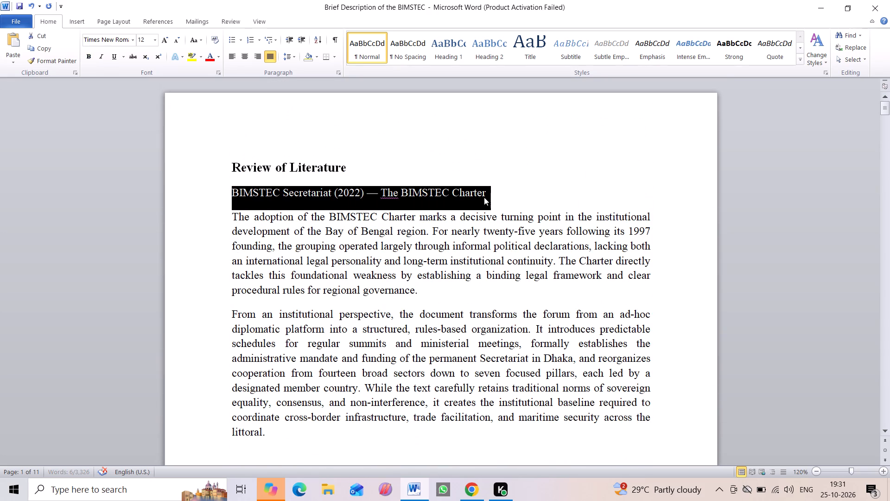
left_click(495, 265)
Make the Xavier (2018) "Bridging the Bay of Bengal: Toward a Stronger BIMSTEC" heading bold.
scroll(495, 265, "down", 4)
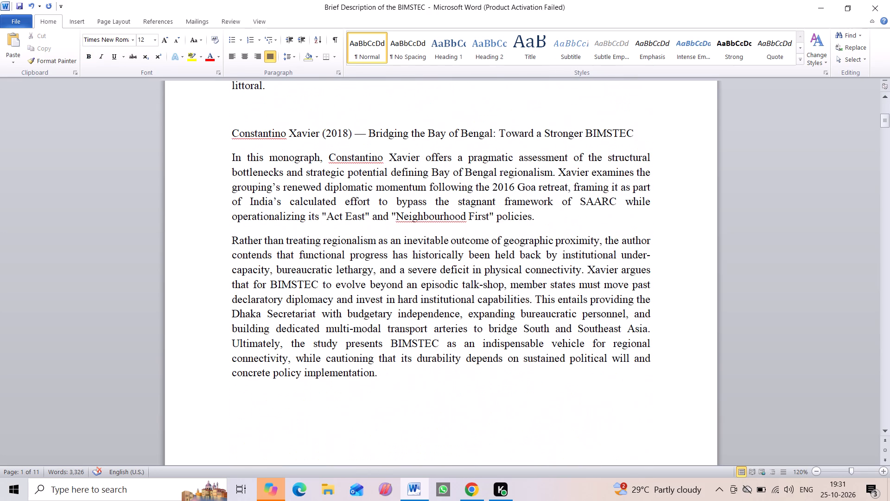
left_click_drag(231, 131, 277, 140)
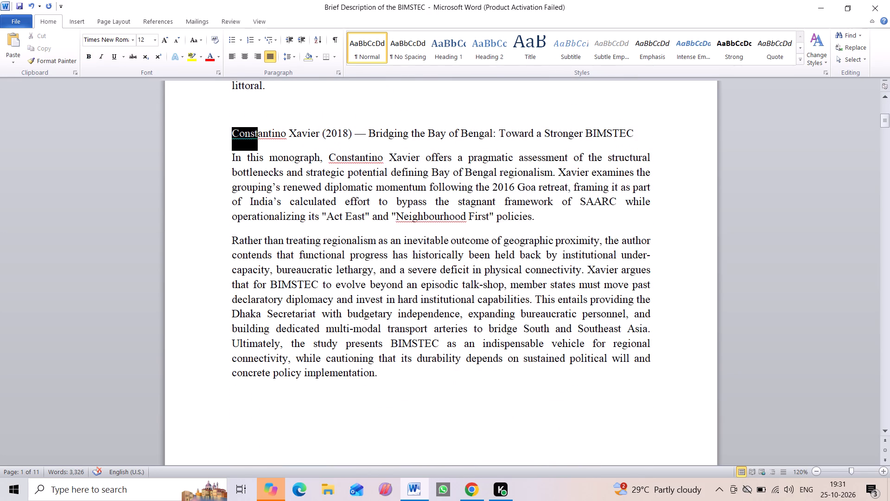
left_click_drag(277, 140, 651, 134)
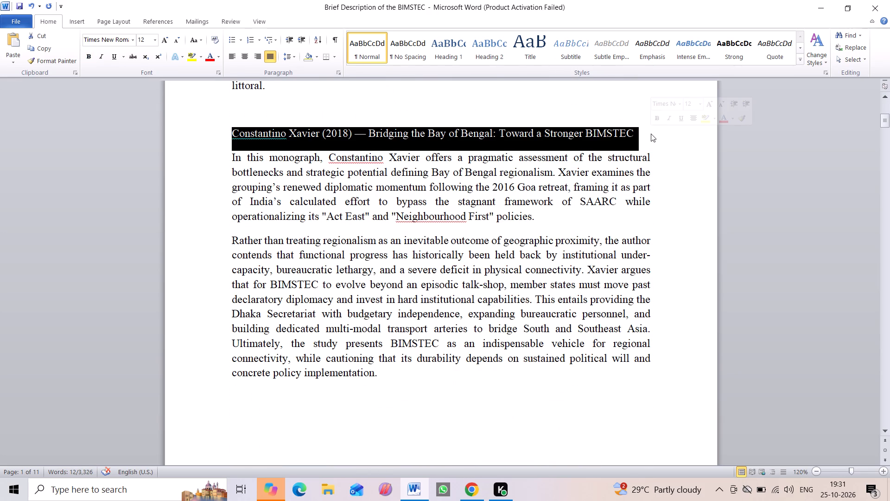
key("ctrl+b")
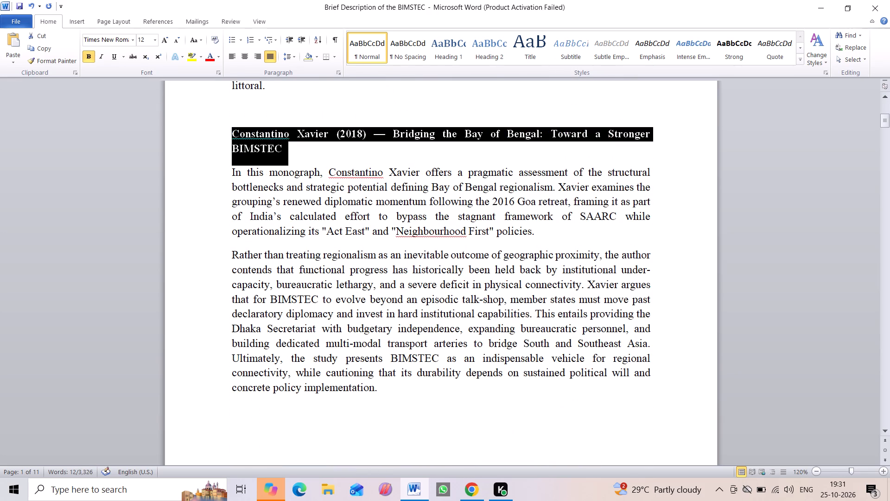
Add two empty lines after the Xavier (2018) review, following "concrete policy implementation.".
left_click(419, 399)
scroll(419, 399, "down", 2)
scroll(419, 399, "up", 1)
scroll(419, 399, "down", 1)
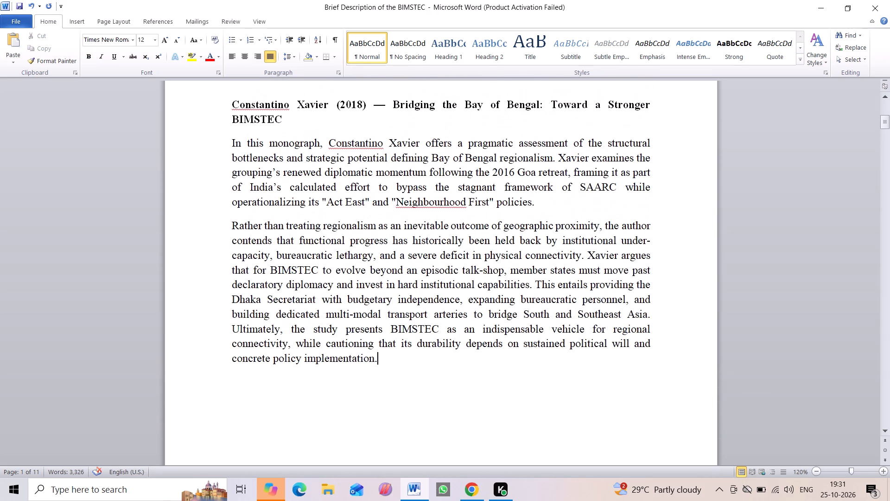
scroll(419, 399, "down", 1)
scroll(419, 399, "up", 1)
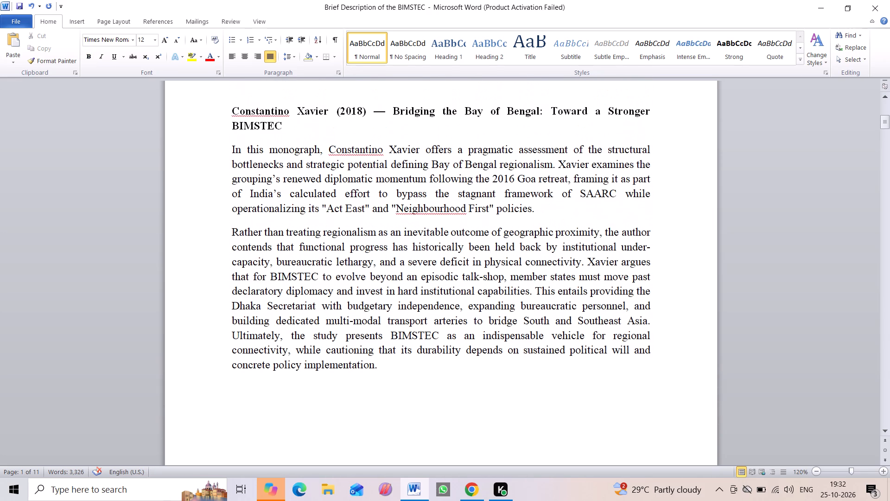
key("Return")
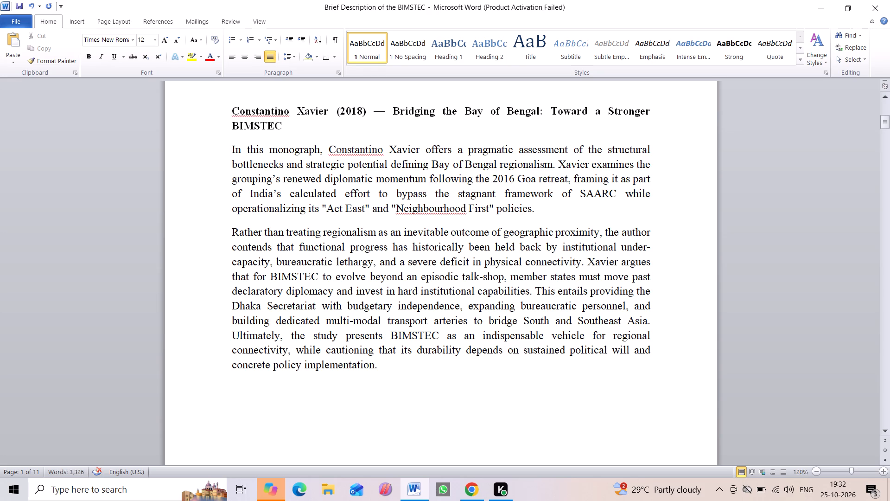
scroll(421, 384, "down", 10)
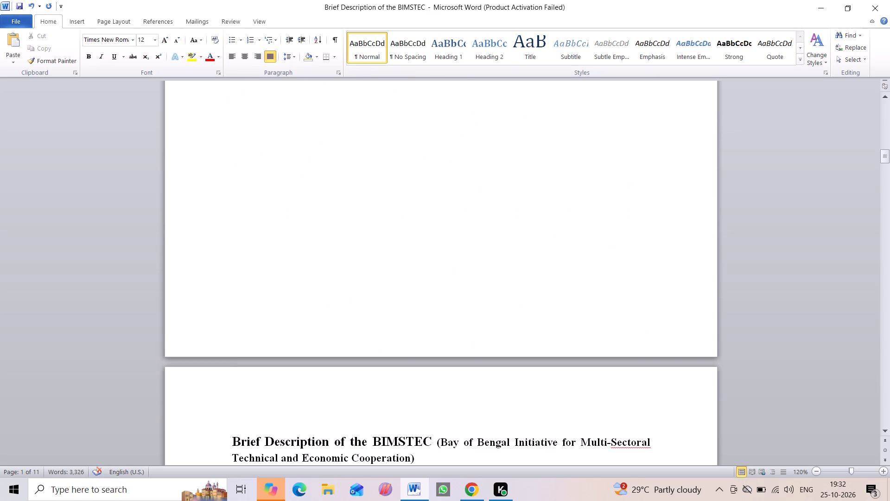
scroll(421, 384, "up", 8)
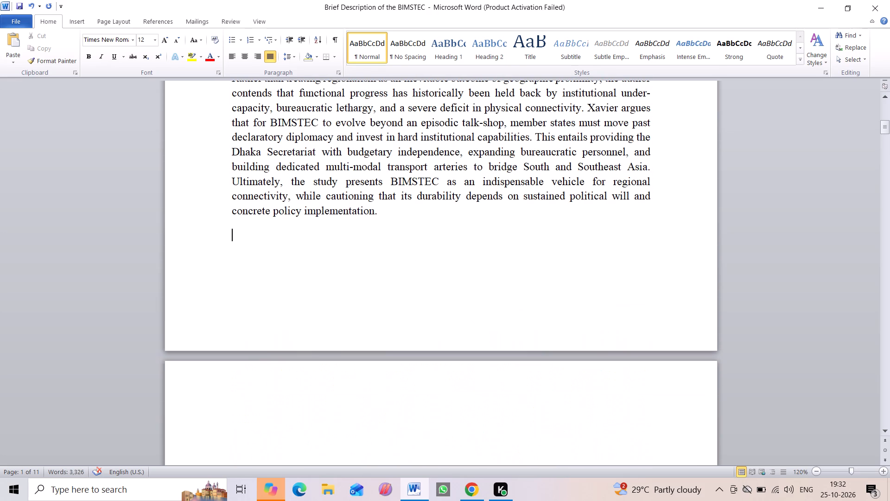
key("Return")
Format the empty line at the top of the blank second page as size 12, justified and not bold.
scroll(421, 384, "down", 2)
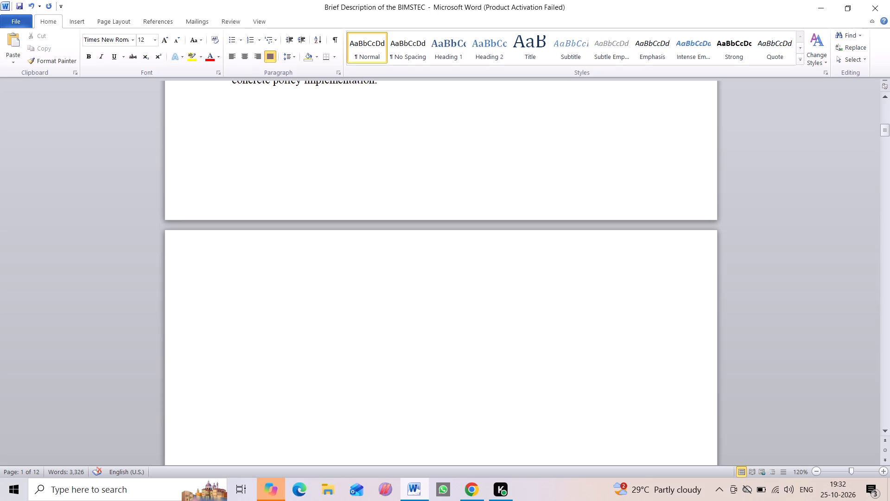
left_click(244, 268)
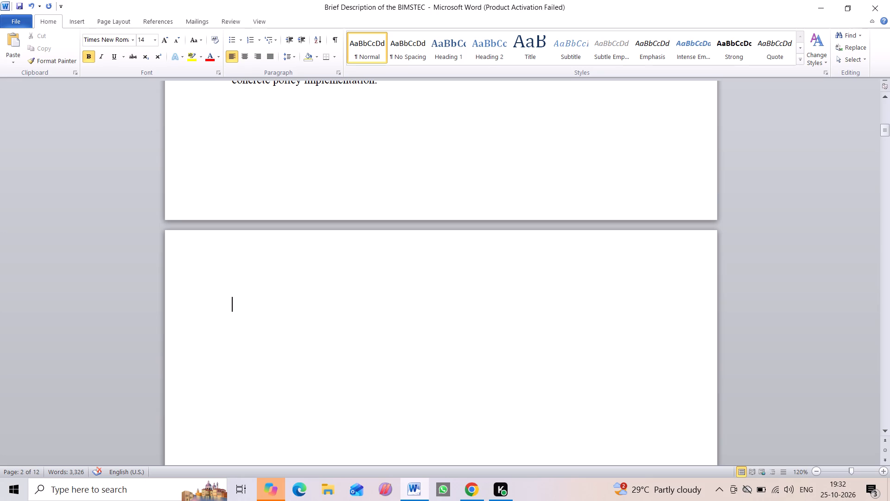
left_click(152, 39)
left_click(140, 90)
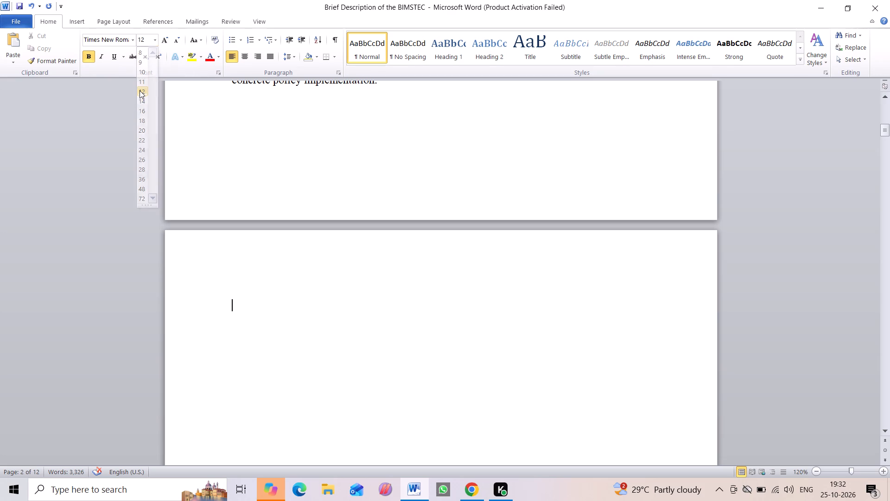
left_click(268, 58)
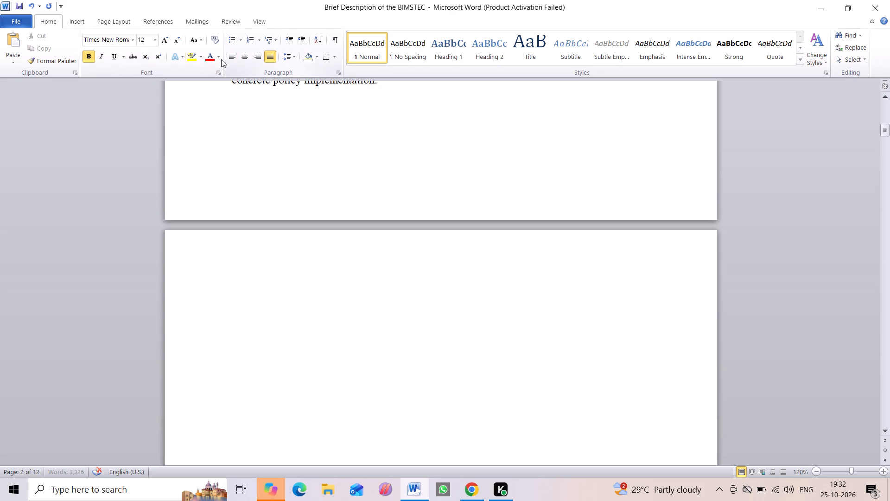
left_click(89, 57)
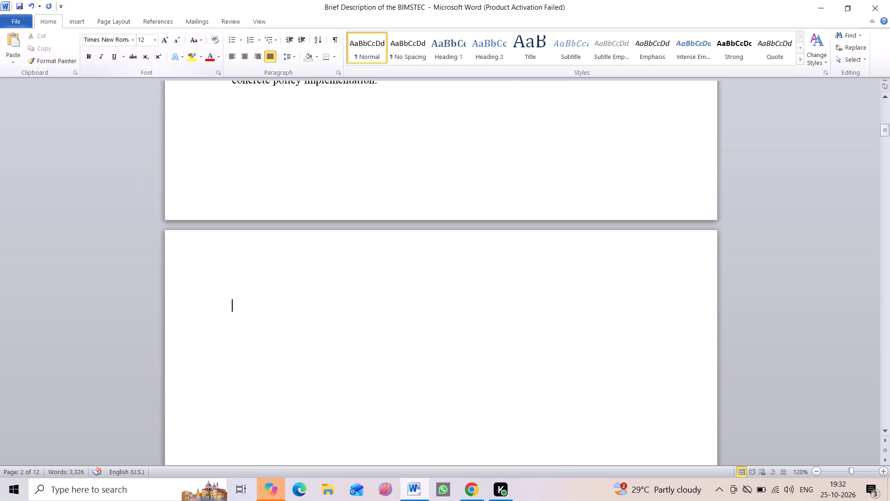
scroll(253, 145, "up", 9)
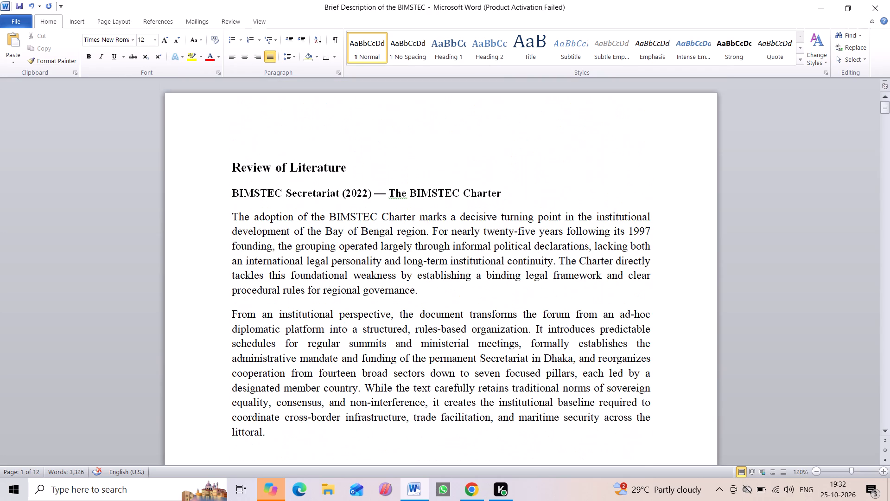
scroll(284, 175, "down", 11)
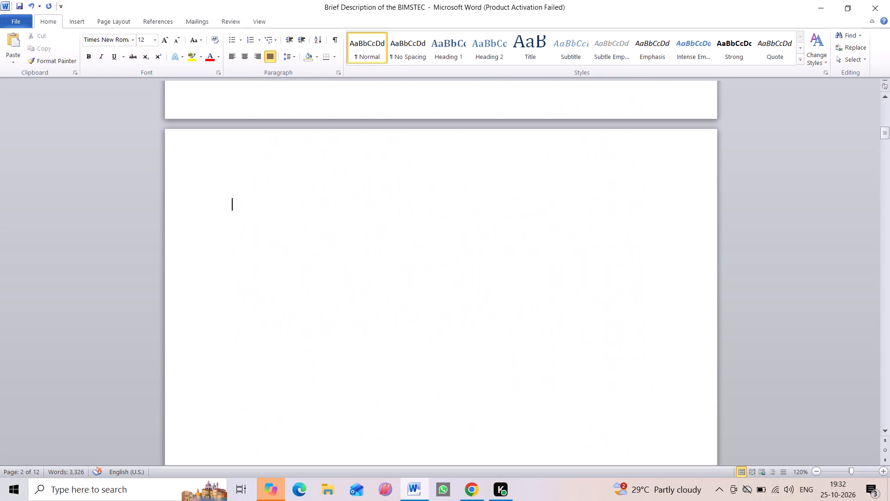
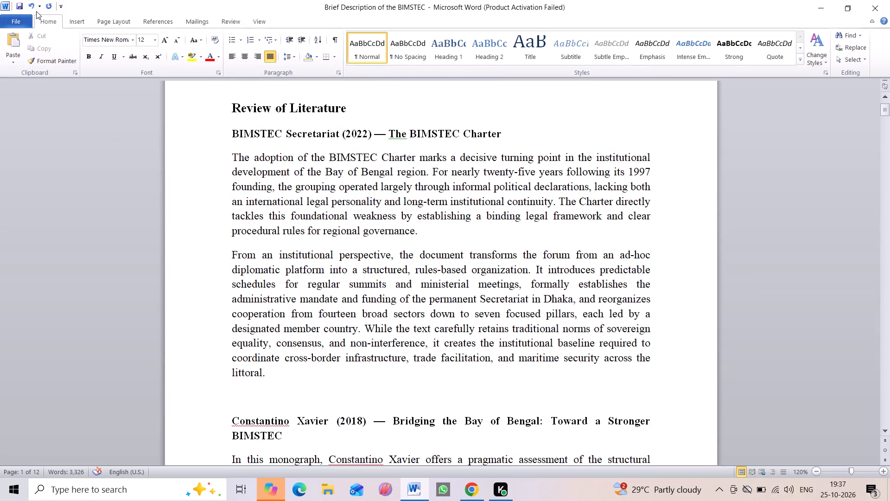
left_click(31, 6)
left_click(31, 6)
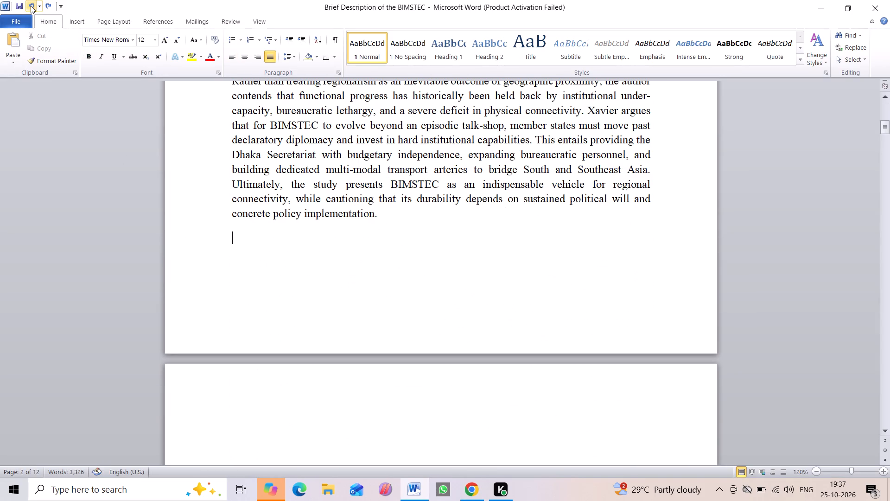
left_click(31, 6)
left_click(31, 6)
left_click(31, 6)
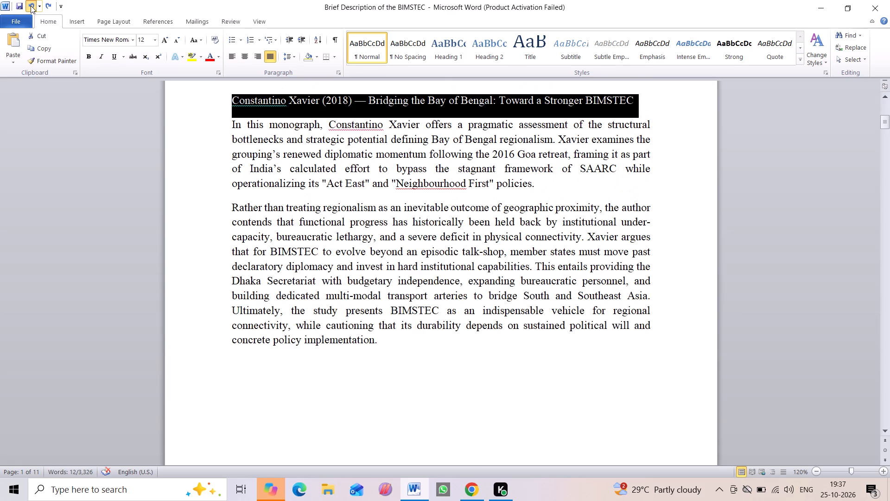
left_click(31, 6)
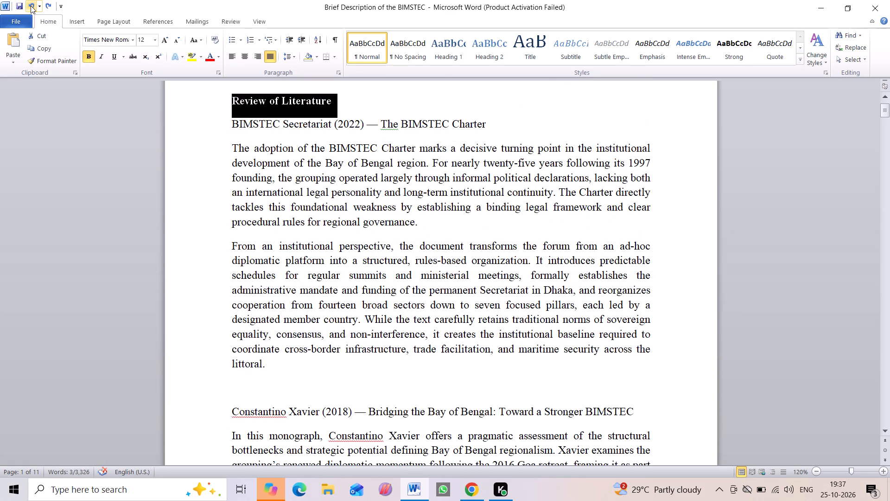
Keep undoing back past the typed "Review of Literature" heading and the pasted longer Xavier (2018) review.
scroll(198, 166, "down", 2)
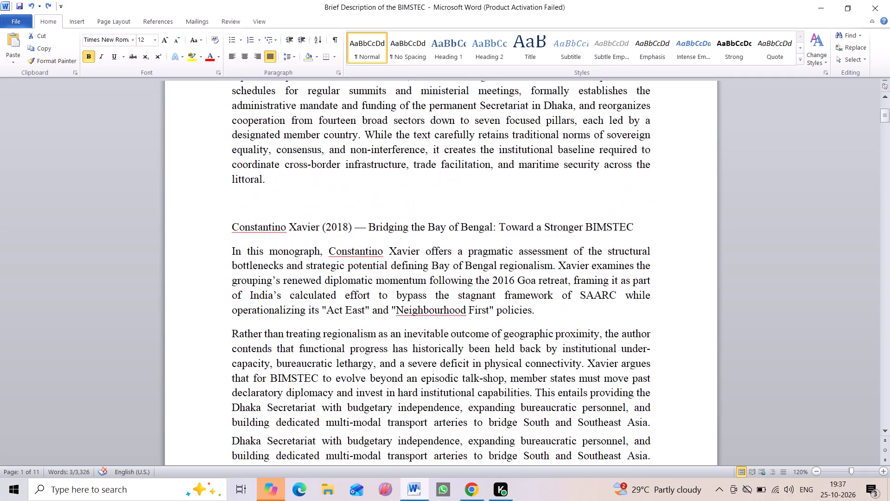
scroll(198, 166, "down", 5)
scroll(198, 166, "up", 7)
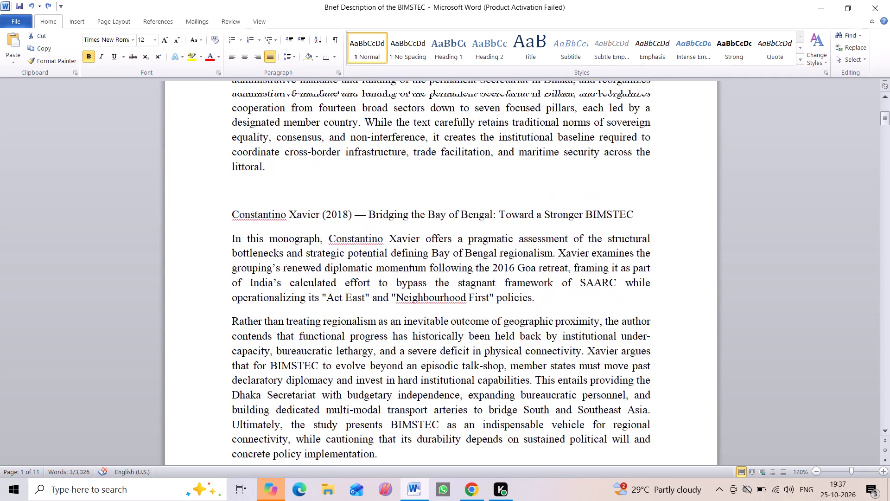
scroll(198, 166, "up", 1)
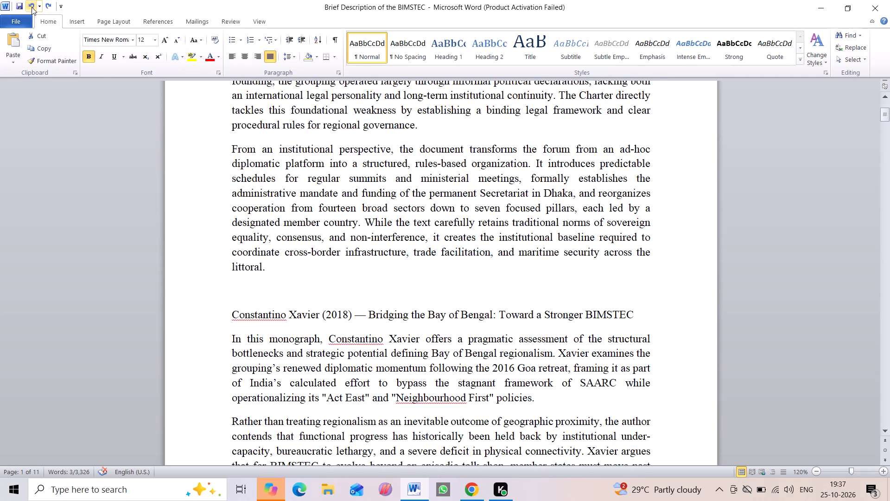
left_click(32, 7)
left_click(32, 7)
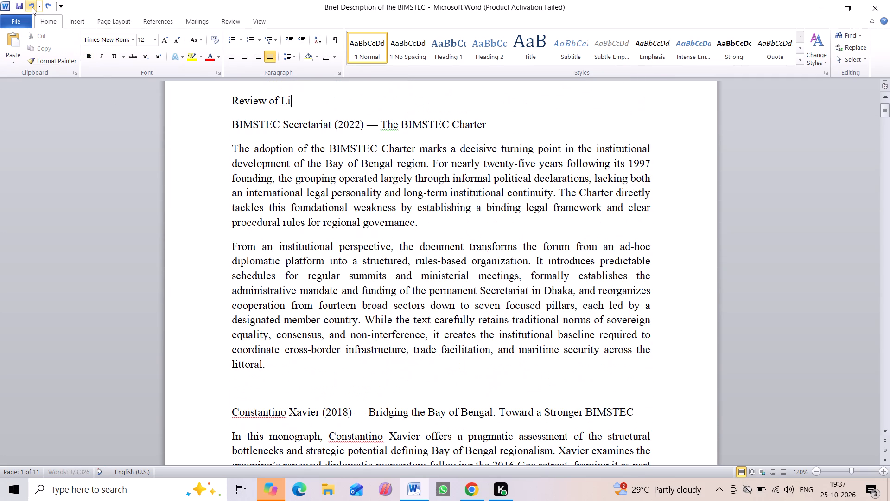
left_click(32, 7)
left_click(32, 7)
left_click(32, 7)
triple_click(32, 7)
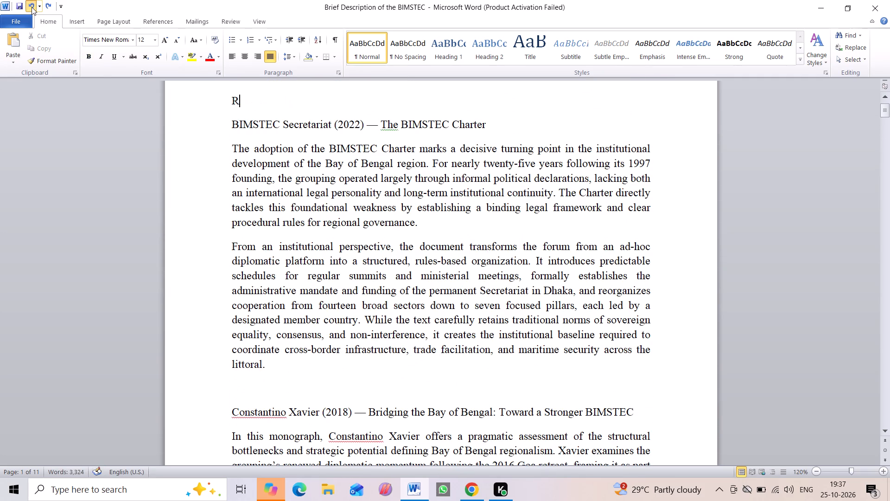
triple_click(32, 7)
left_click(32, 7)
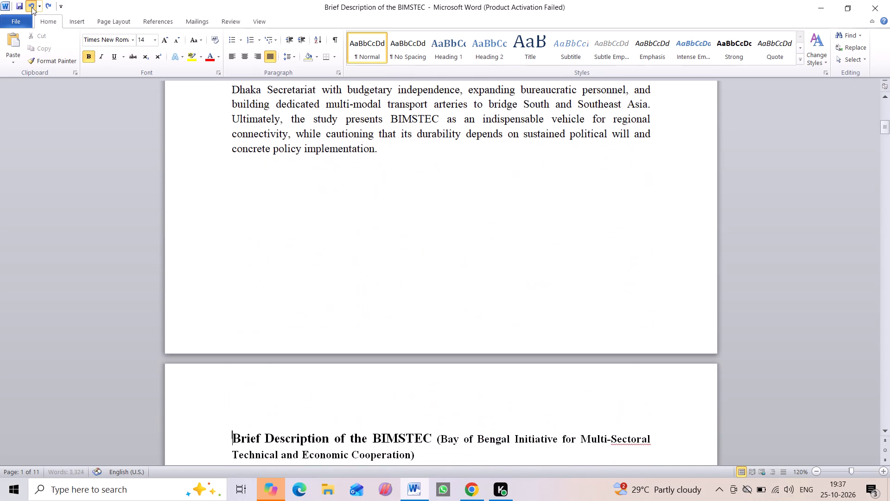
left_click(32, 7)
left_click(32, 7)
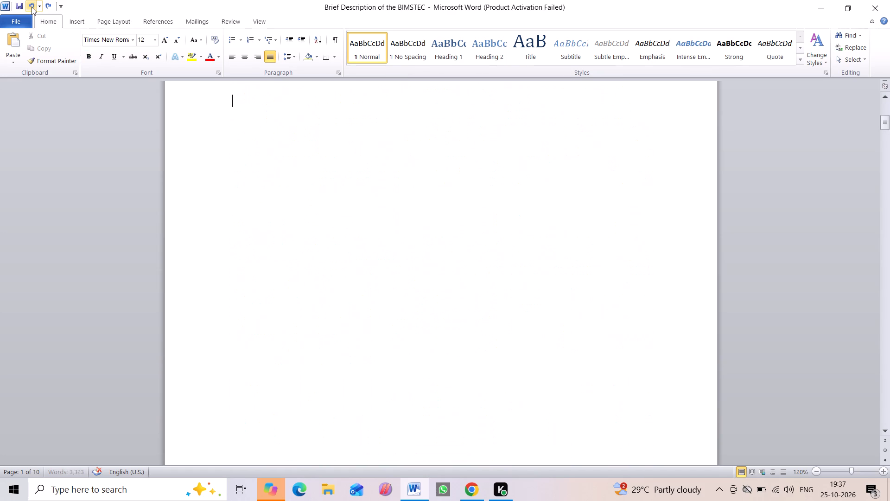
Delete the old longer BIMSTEC Secretariat (2022) review, including its heading, from the first page.
scroll(32, 7, "up", 3)
scroll(32, 7, "down", 12)
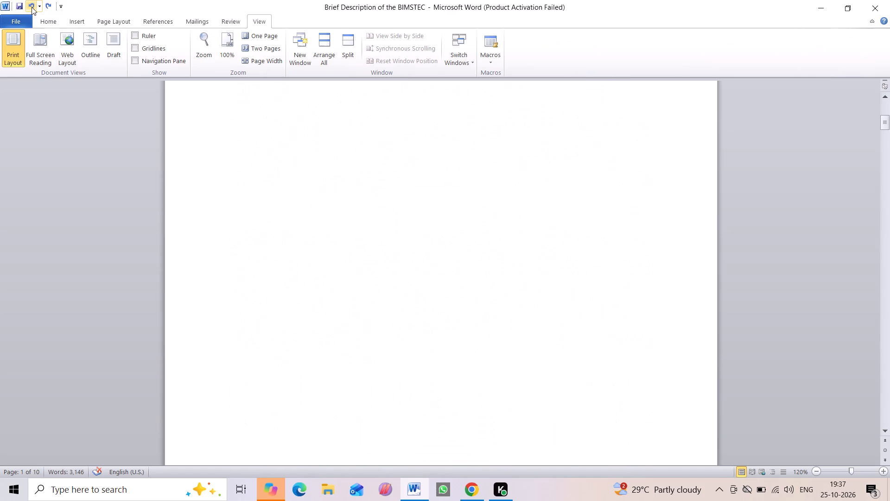
scroll(240, 127, "down", 4)
scroll(240, 127, "up", 1)
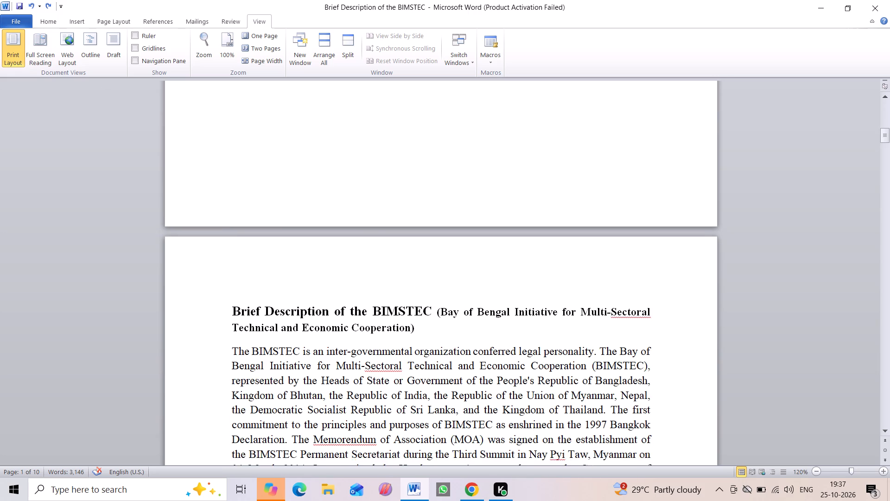
scroll(240, 127, "up", 4)
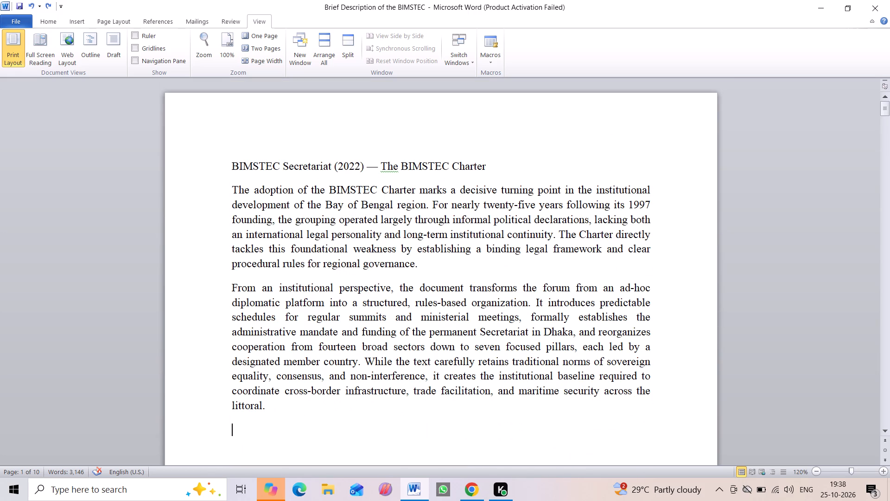
left_click_drag(233, 167, 294, 317)
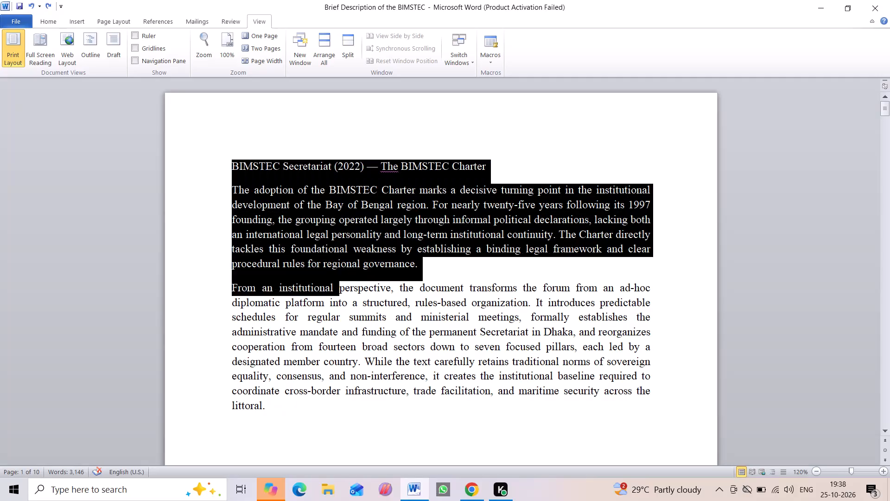
left_click_drag(294, 317, 308, 435)
key("BackSpace")
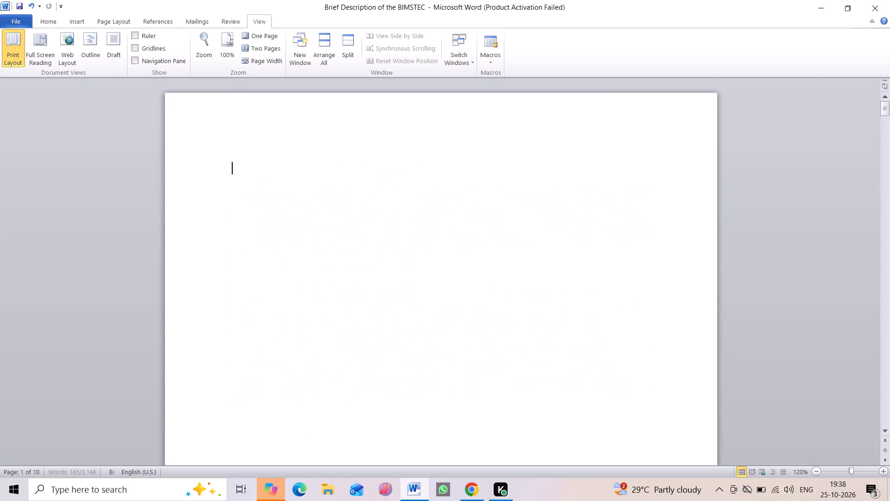
Set the empty first line of the first page to 12 pt, non-bold, justified text.
left_click(244, 173)
left_click(44, 21)
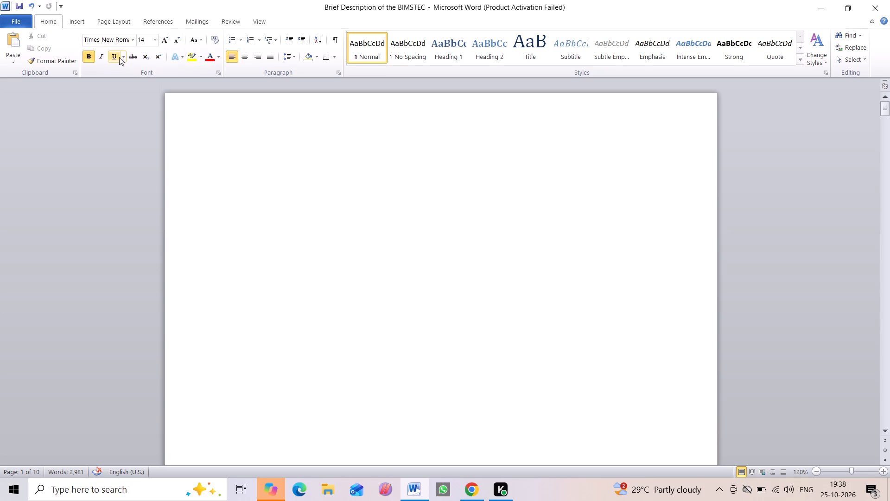
left_click(153, 41)
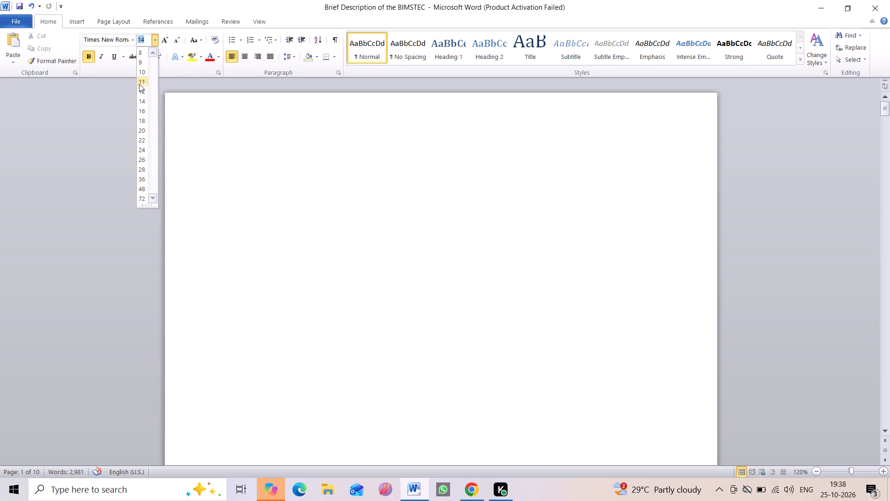
left_click(141, 90)
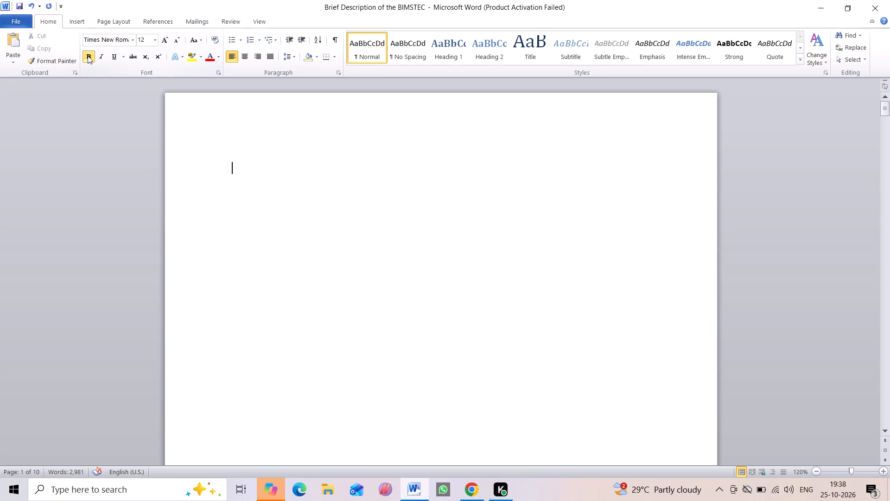
left_click(88, 56)
left_click(274, 56)
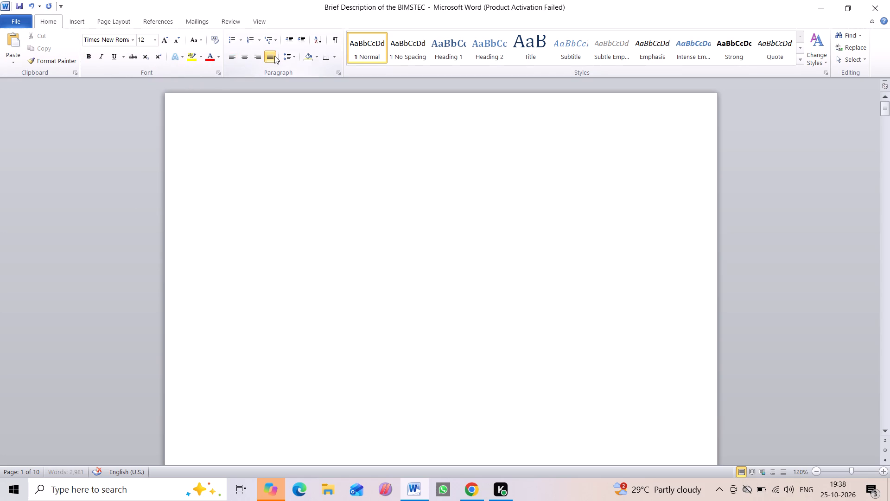
left_click(315, 56)
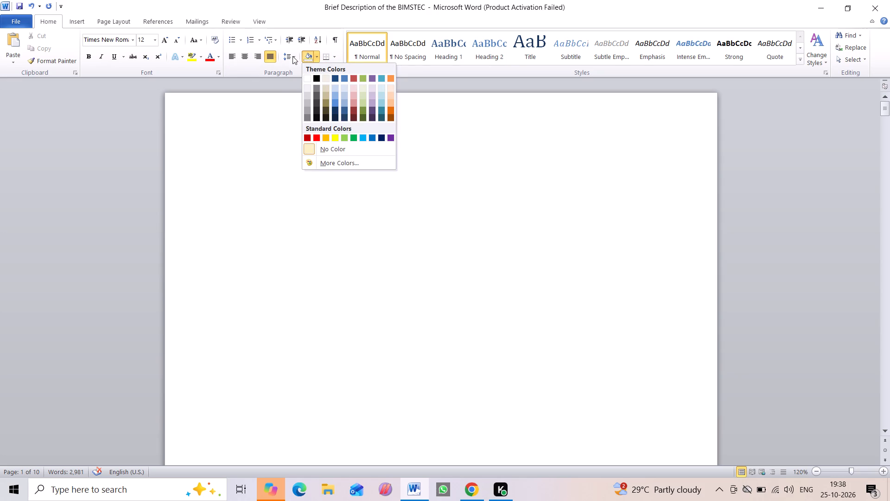
left_click(292, 56)
left_click(231, 188)
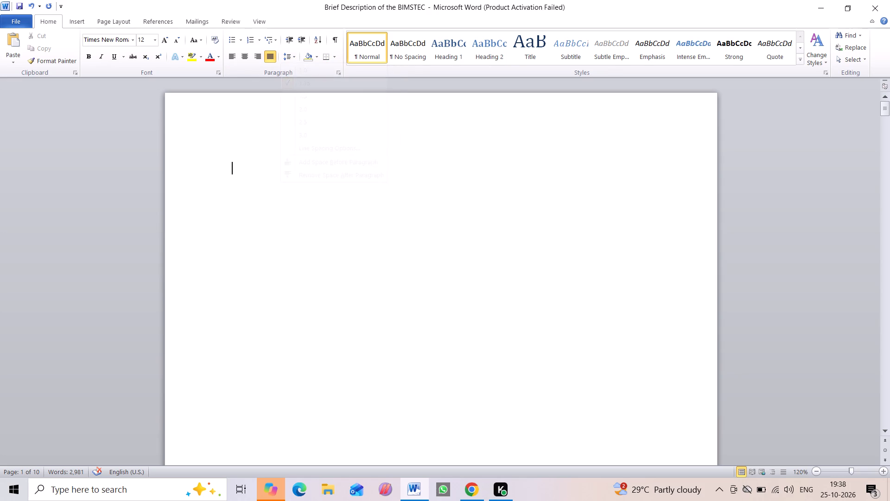
Set the insertion point on the empty first page to non-bold 12 pt and paste the two copied reviews there.
left_click(224, 140)
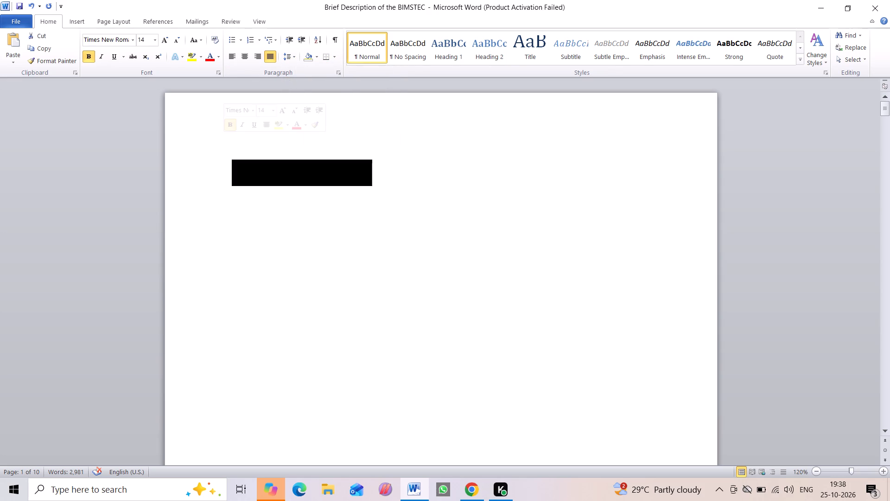
left_click(235, 194)
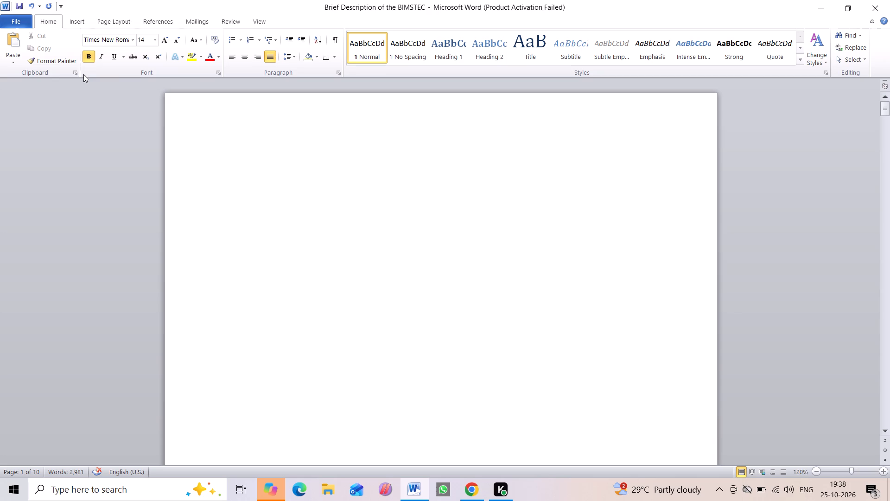
left_click(86, 58)
left_click(152, 41)
left_click(141, 90)
key("ctrl+v")
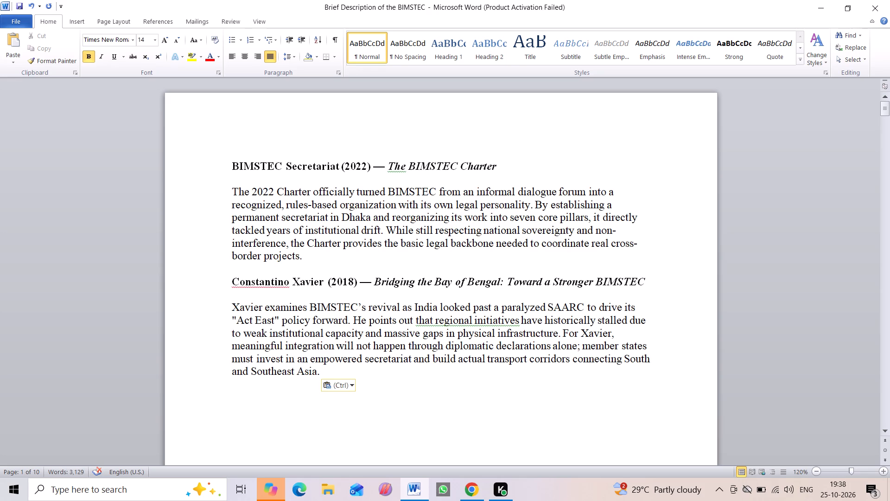
Strip the source formatting from the two pasted reviews by keeping their text only.
left_click(336, 386)
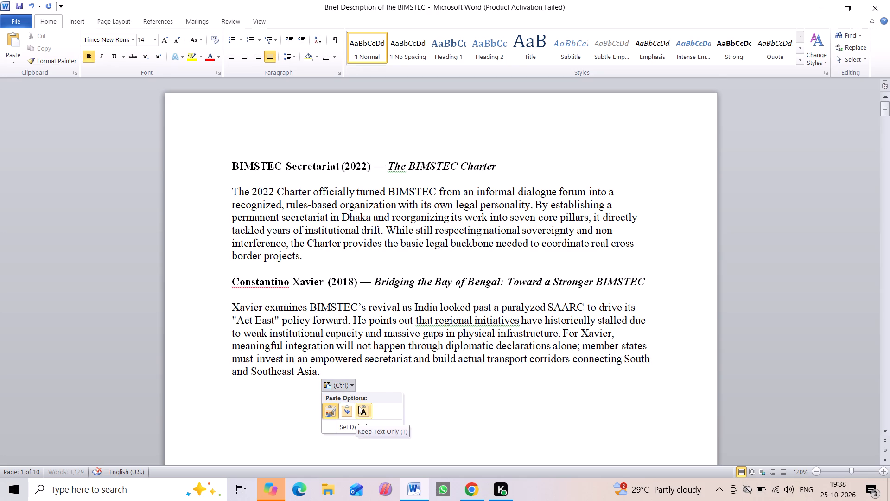
left_click(358, 406)
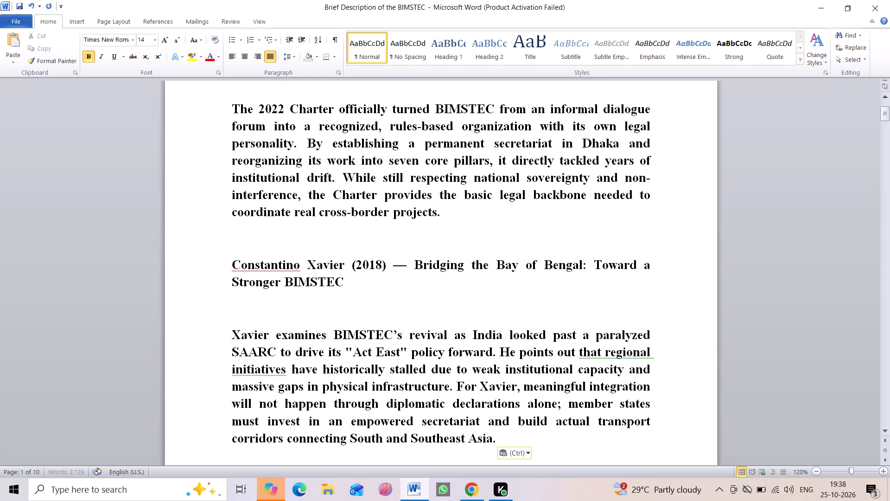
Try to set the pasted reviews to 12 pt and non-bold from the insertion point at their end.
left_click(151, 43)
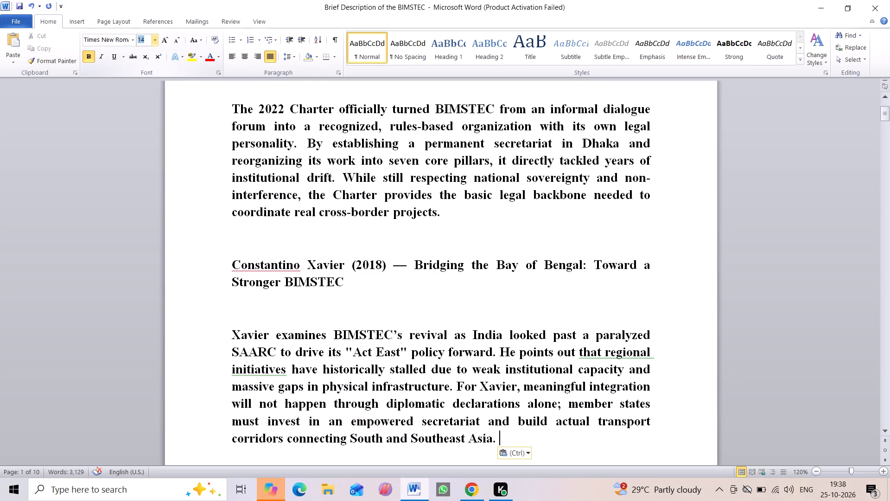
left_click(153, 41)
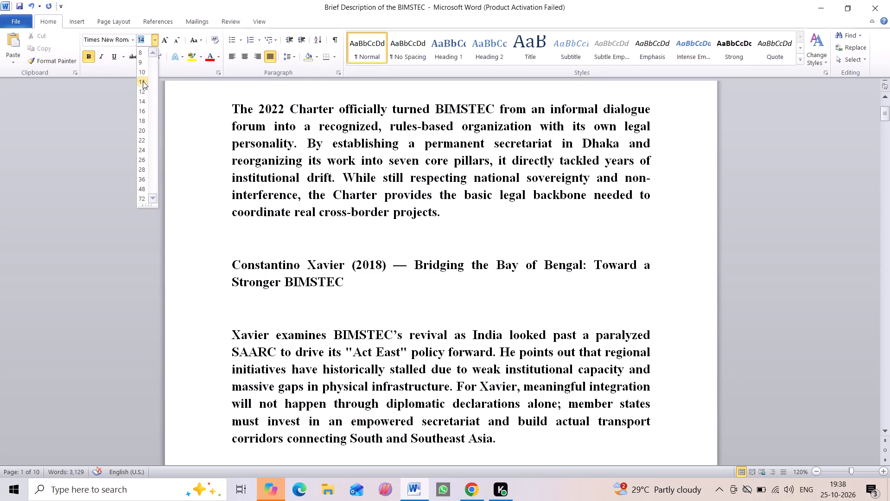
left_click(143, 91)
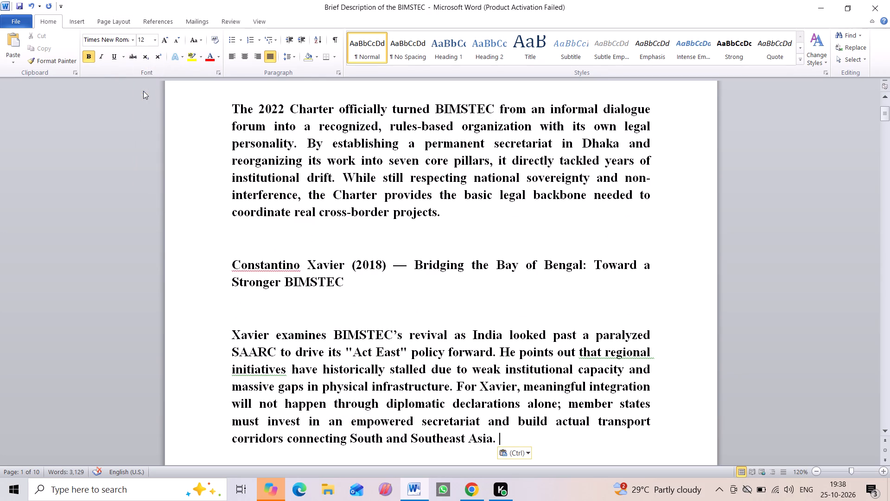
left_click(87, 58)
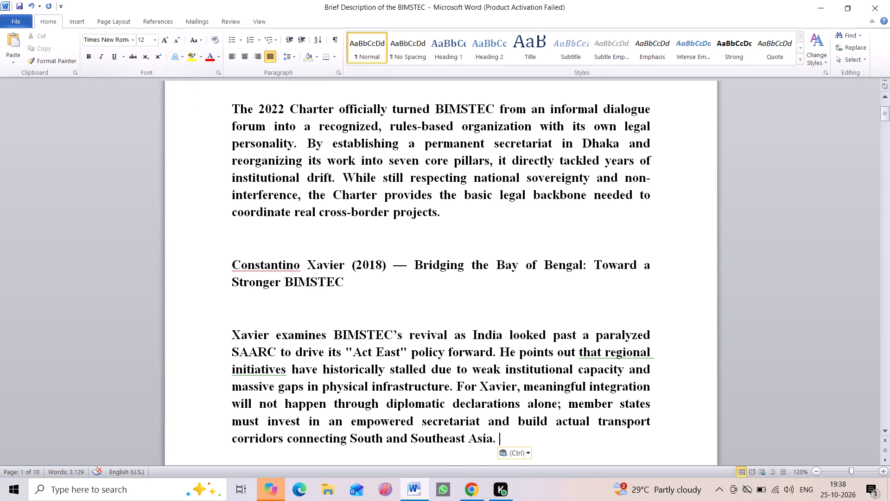
Set all the text of both pasted reviews, including their headings, to 12 pt and non-bold.
scroll(188, 124, "up", 1)
scroll(188, 124, "down", 1)
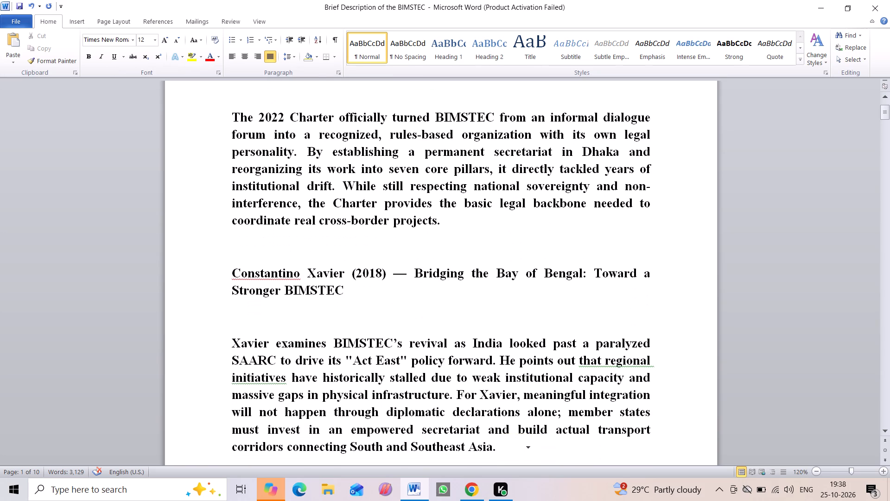
scroll(187, 163, "up", 1)
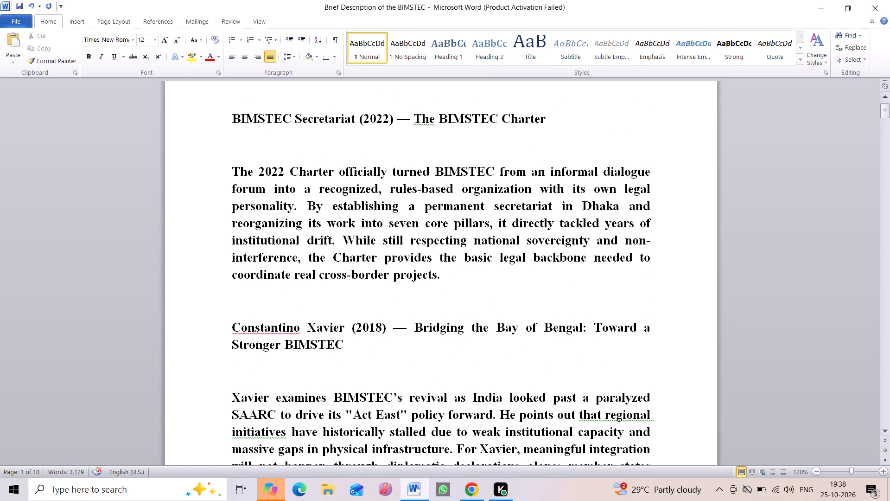
left_click_drag(232, 121, 334, 492)
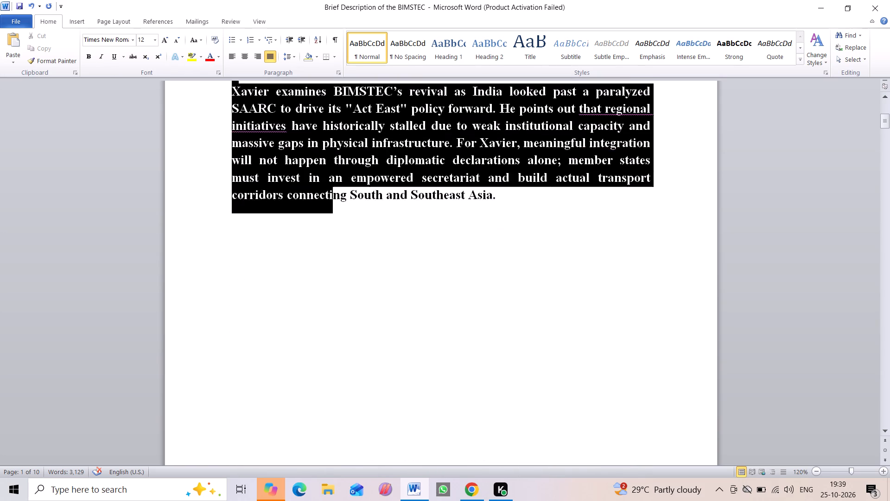
left_click_drag(334, 492, 525, 219)
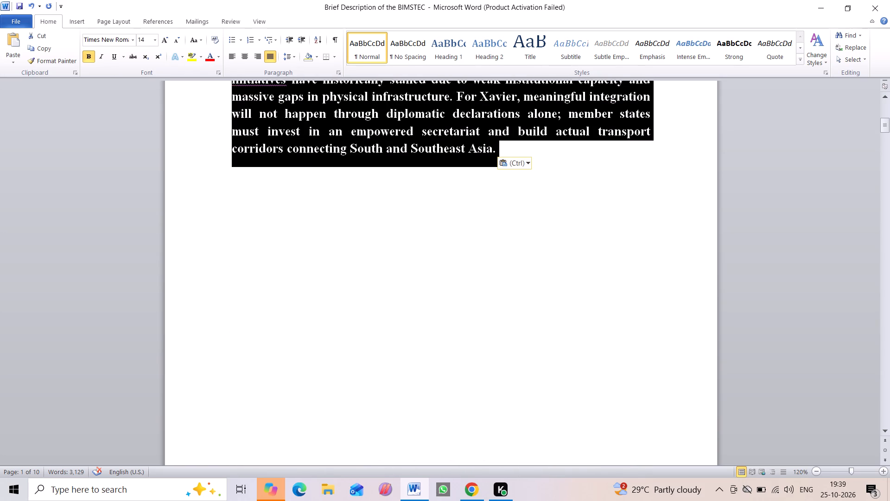
left_click(156, 39)
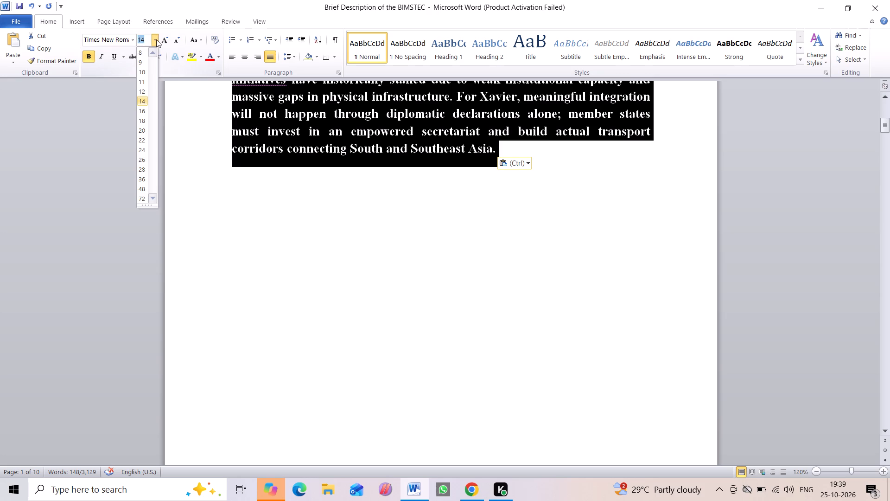
left_click(144, 88)
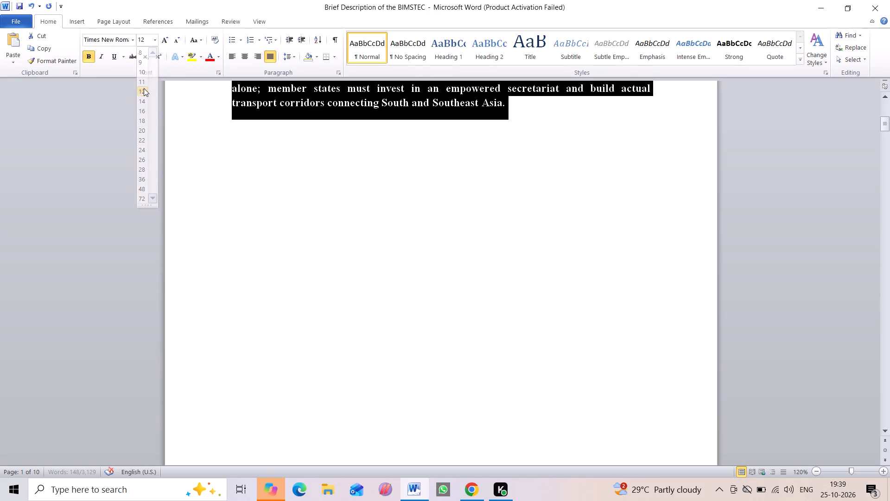
left_click(85, 57)
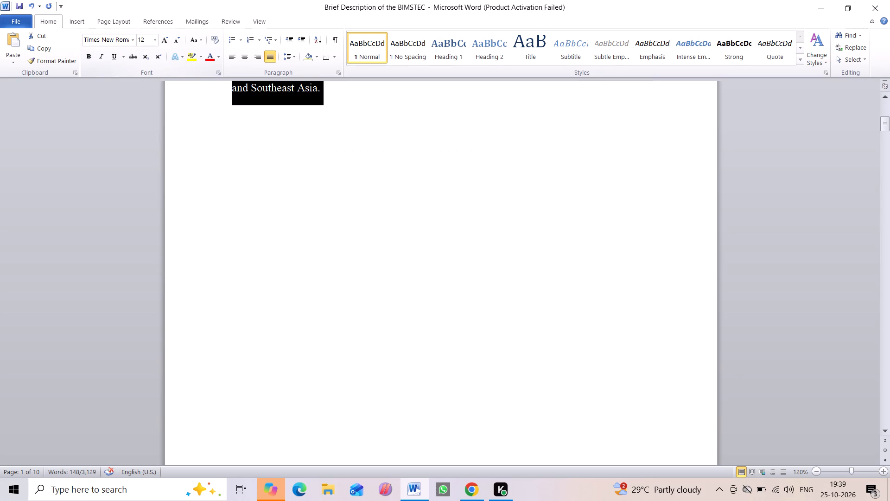
left_click(290, 140)
scroll(290, 140, "up", 4)
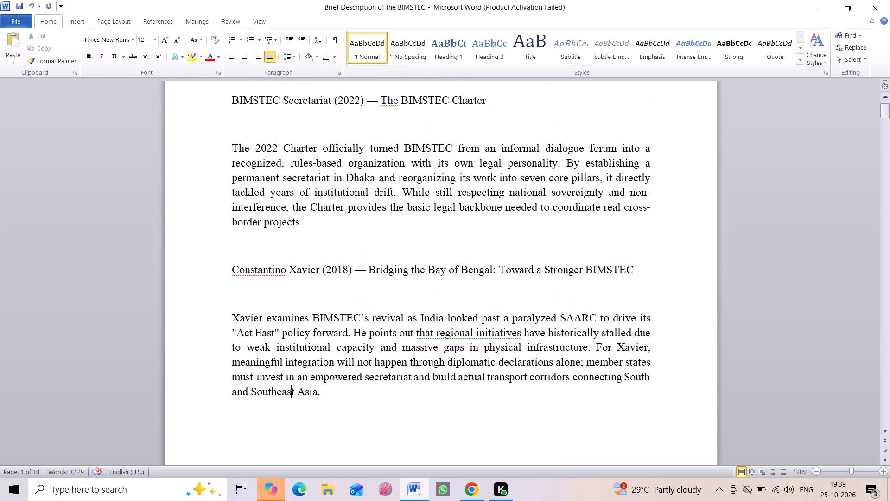
scroll(290, 140, "up", 3)
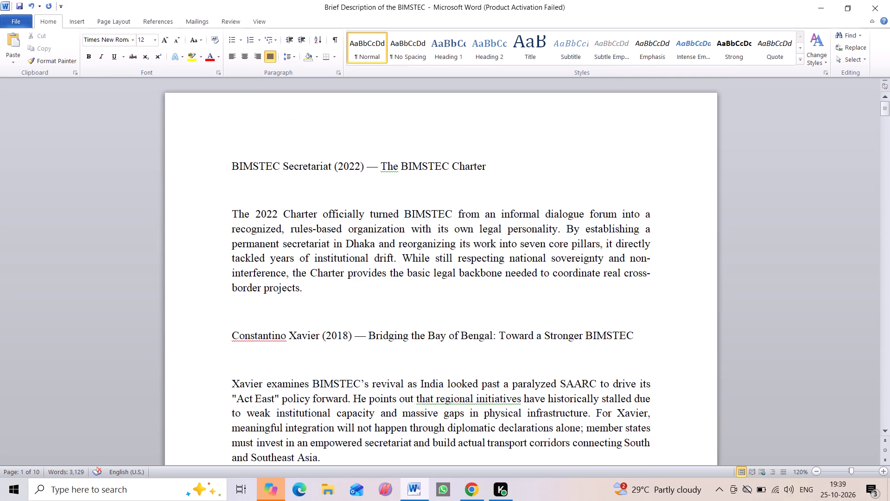
Add the heading "Review of Literature" on its own line above the BIMSTEC Secretariat (2022) heading.
left_click(250, 193)
left_click(230, 168)
key("Return")
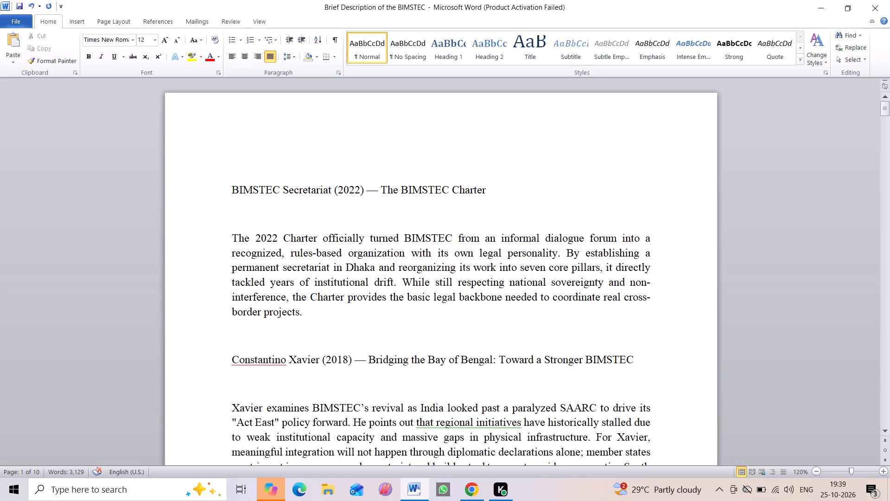
key("BackSpace")
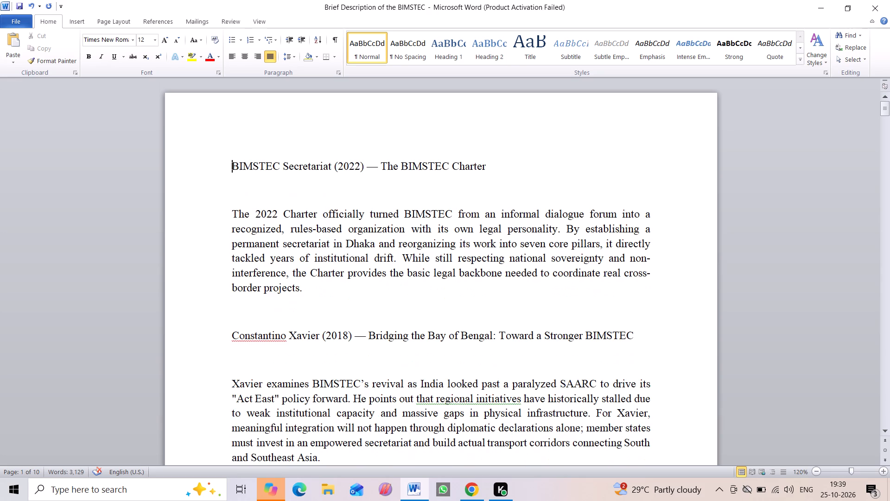
key("r")
key("Return")
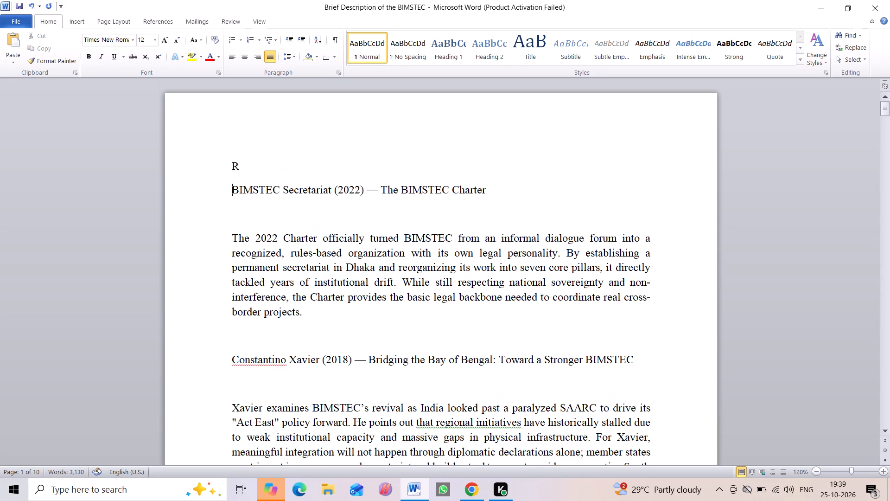
left_click(240, 162)
type("ew")
key("BackSpace")
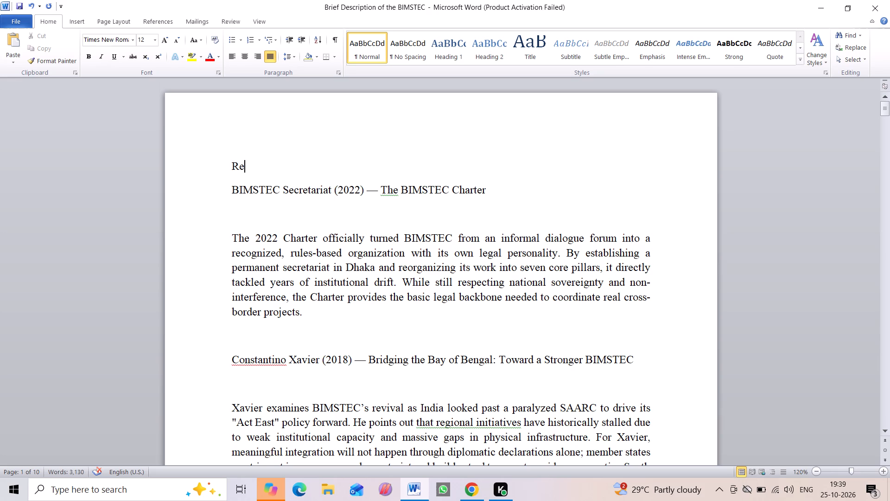
type("view")
key("space")
type("of")
key("space")
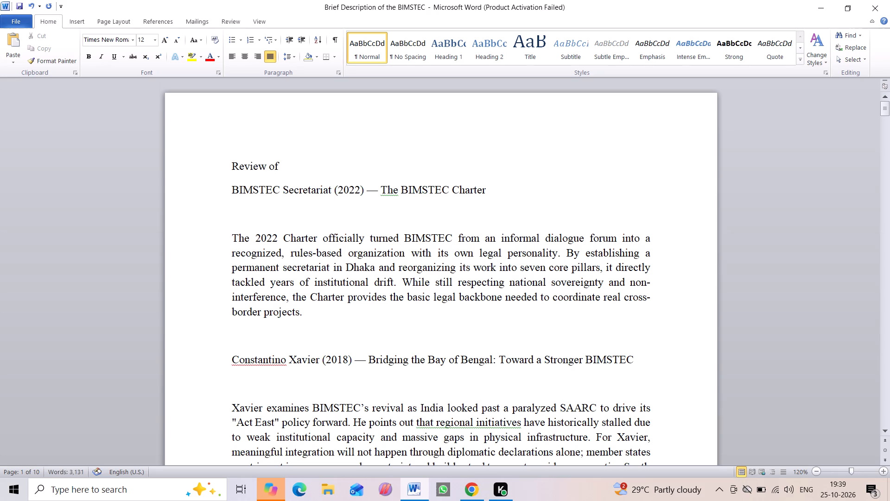
key("l")
type("iterature")
Format the "Review of Literature" heading as 14 pt bold.
left_click_drag(231, 164, 333, 170)
left_click(157, 43)
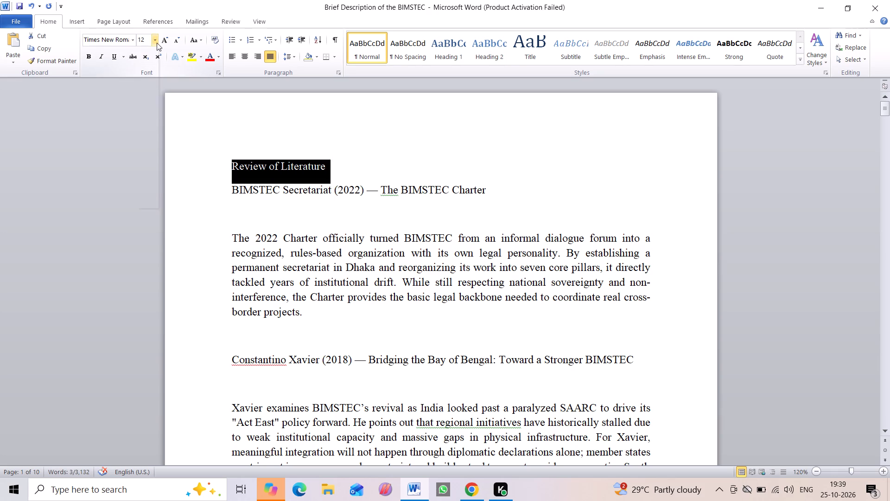
left_click(144, 100)
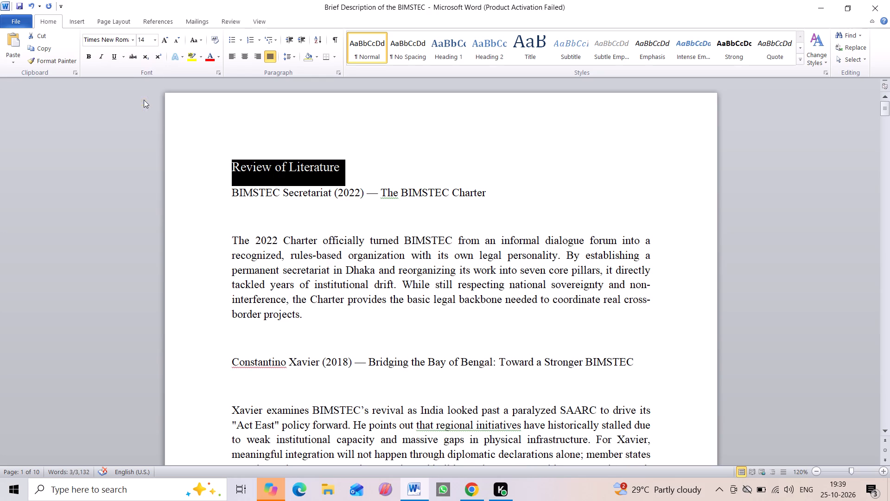
left_click(83, 54)
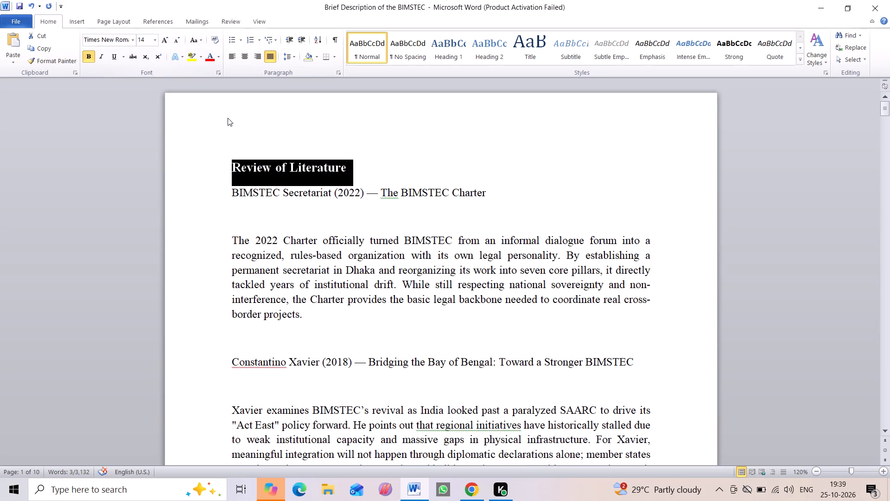
left_click(228, 118)
Make the BIMSTEC Secretariat (2022) heading bold and remove the blank line beneath it.
left_click_drag(231, 192, 235, 192)
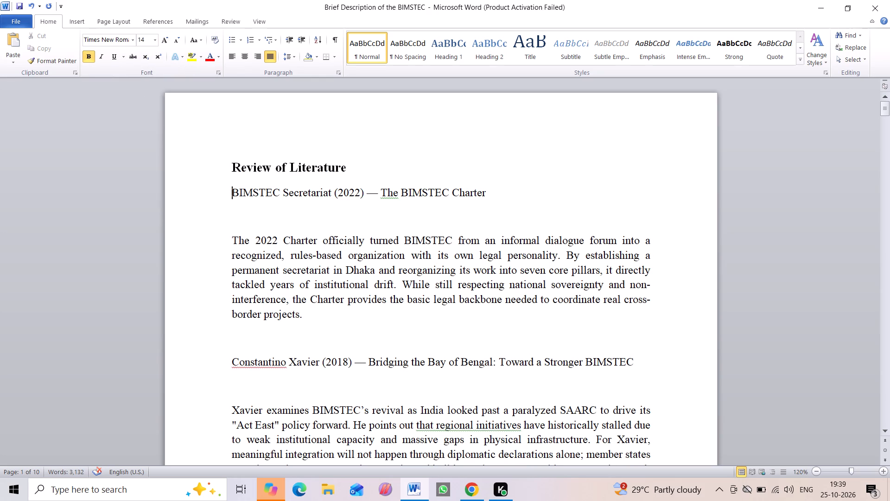
left_click_drag(235, 192, 501, 196)
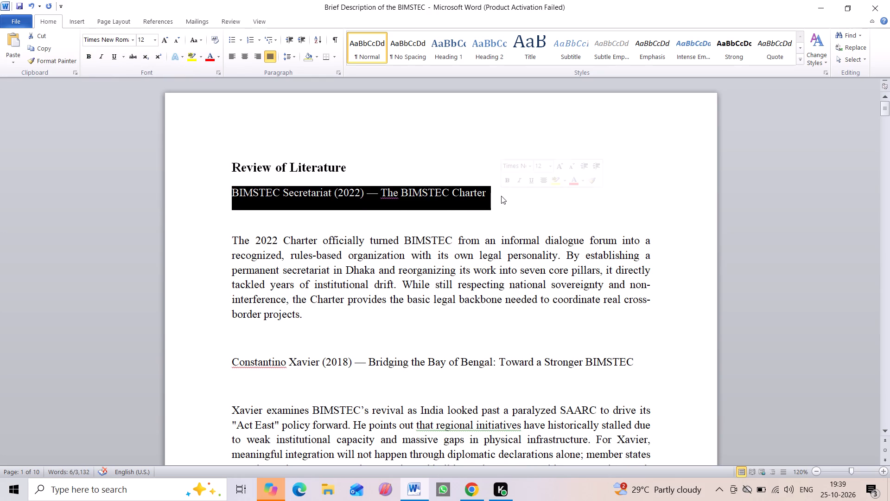
key("ctrl+b")
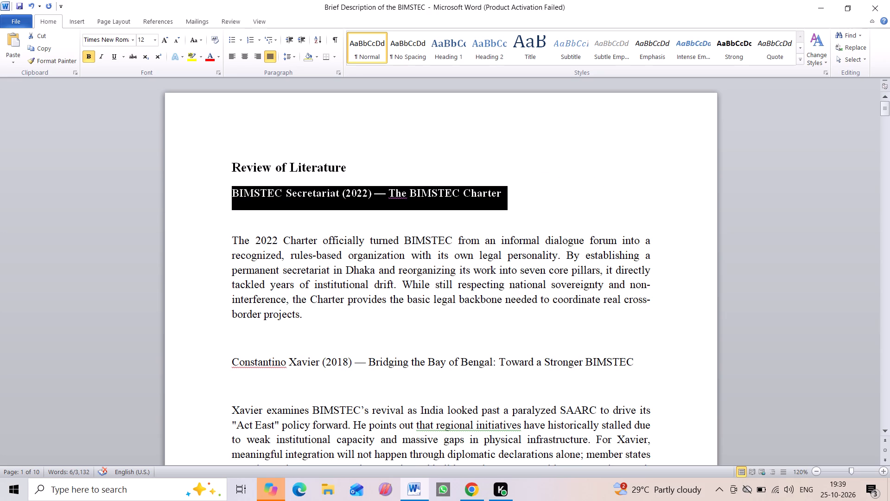
left_click(400, 234)
key("BackSpace")
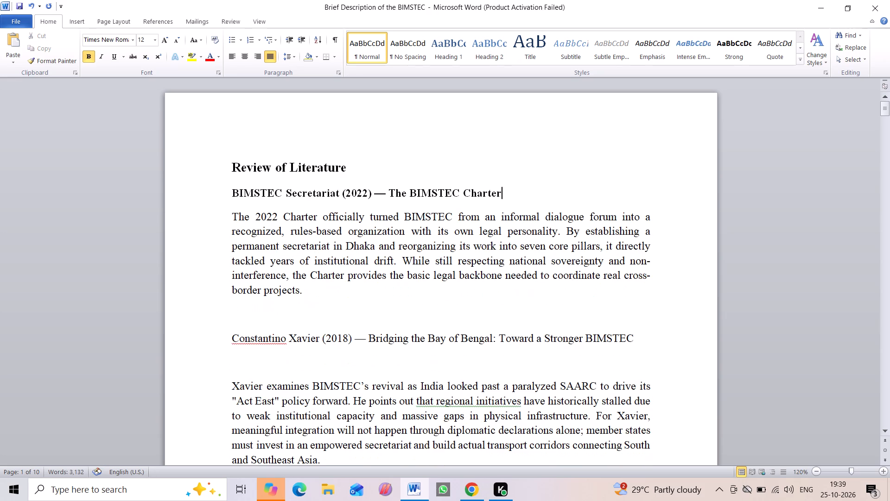
Make the whole Xavier (2018) "Bridging the Bay of Bengal: Toward a Stronger BIMSTEC" heading bold.
left_click(240, 327)
left_click_drag(234, 337, 462, 349)
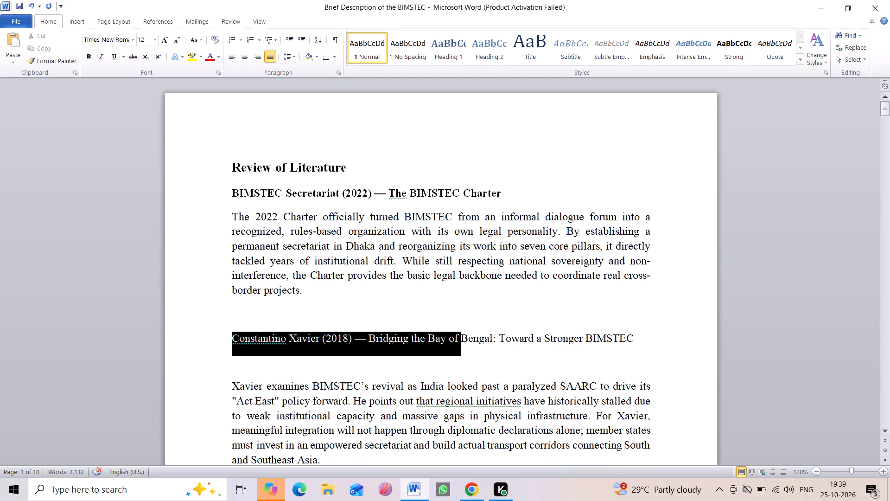
left_click_drag(462, 349, 616, 353)
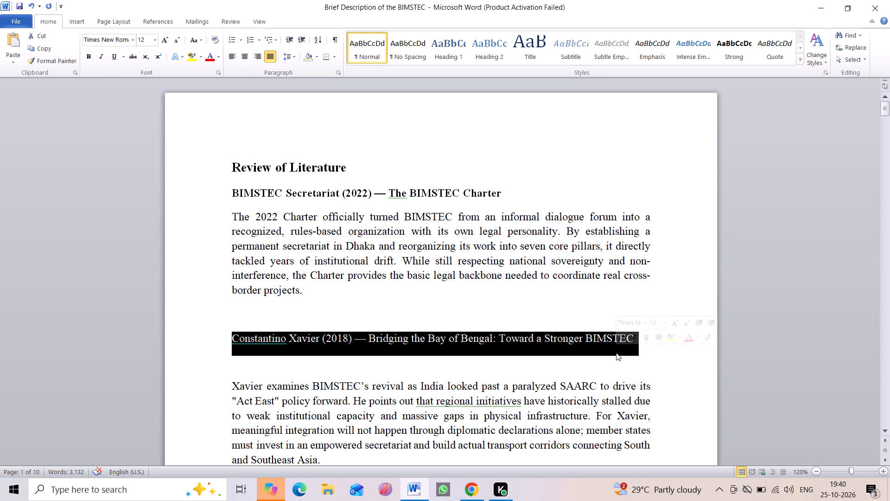
key("ctrl+b")
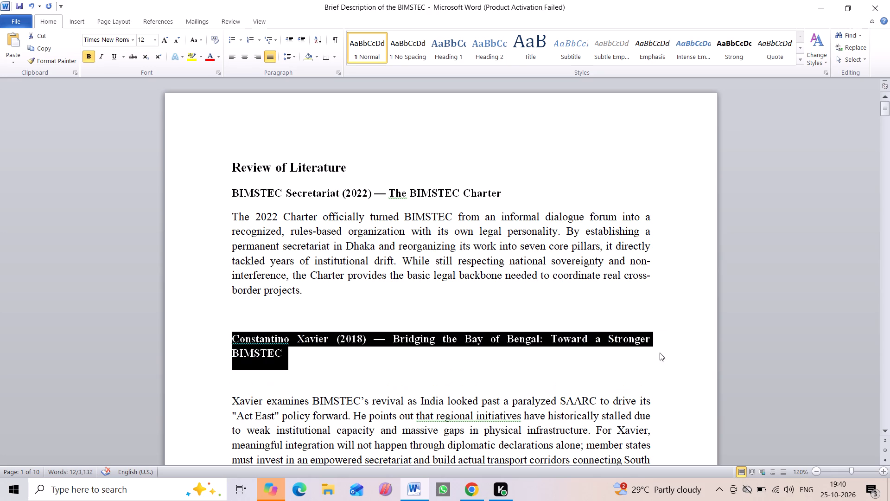
left_click(528, 381)
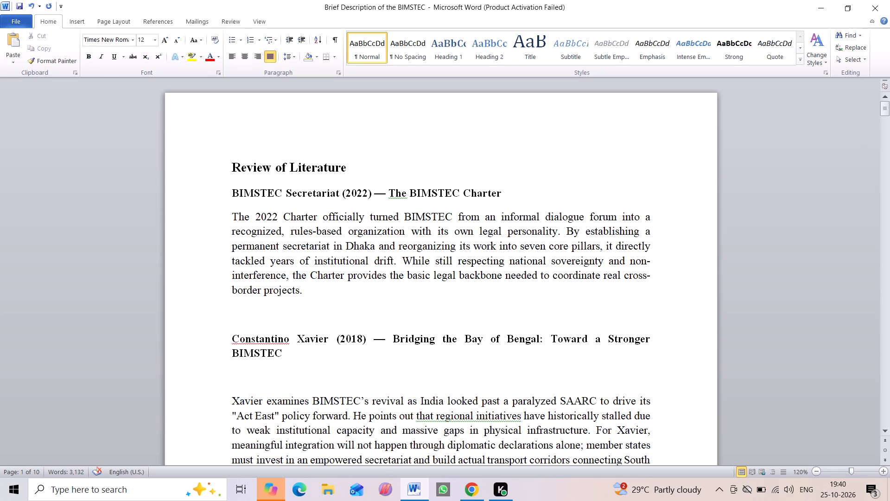
Remove the blank line beneath the Xavier (2018) heading.
key("BackSpace")
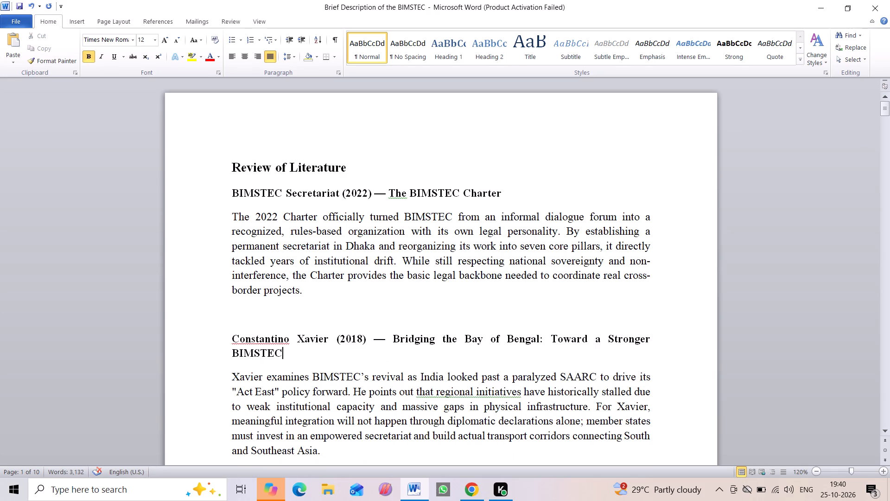
Replace the straight quotation marks around "Act East" in the Xavier (2018) paragraph with curly double quotation marks.
scroll(474, 331, "down", 2)
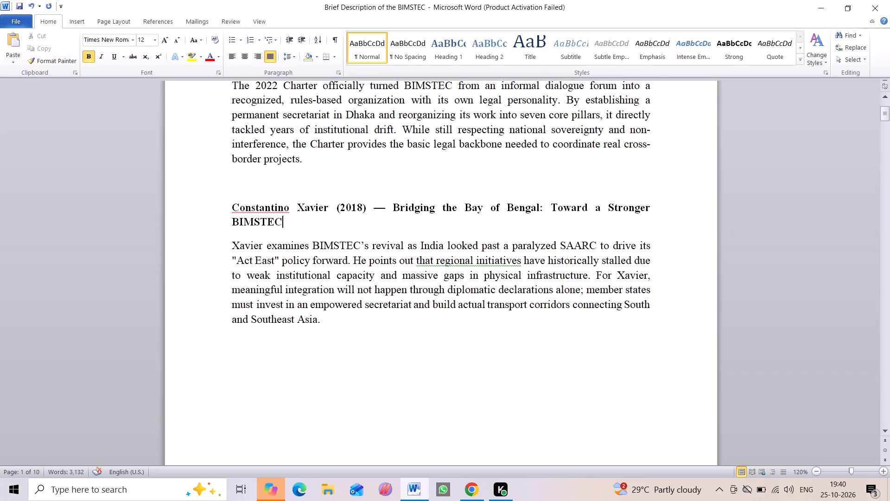
scroll(329, 313, "up", 1)
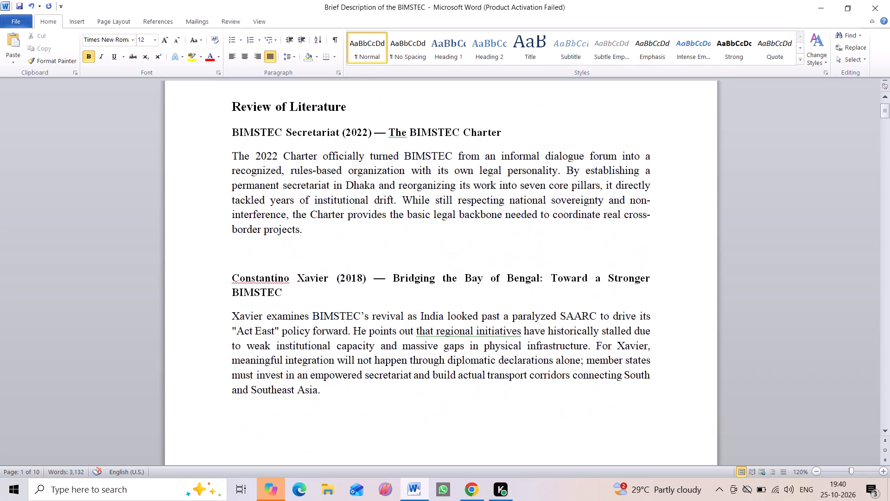
scroll(329, 313, "up", 1)
left_click(278, 328)
key("BackSpace")
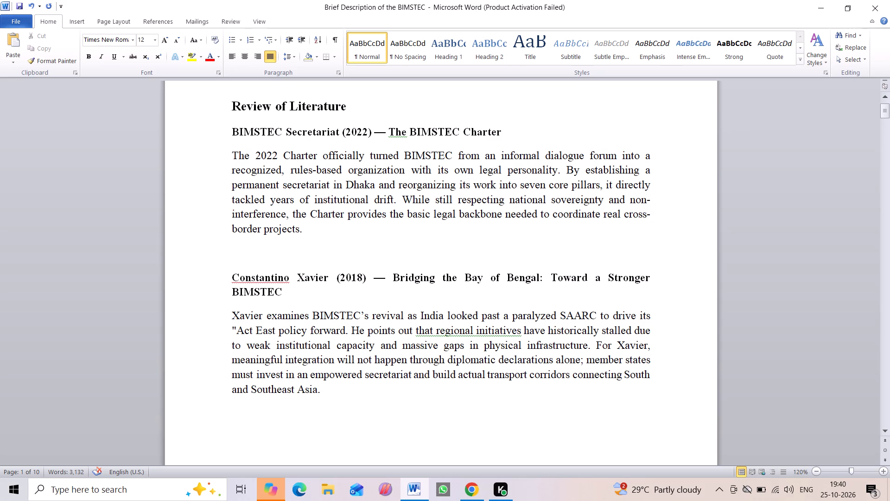
key("apostrophe")
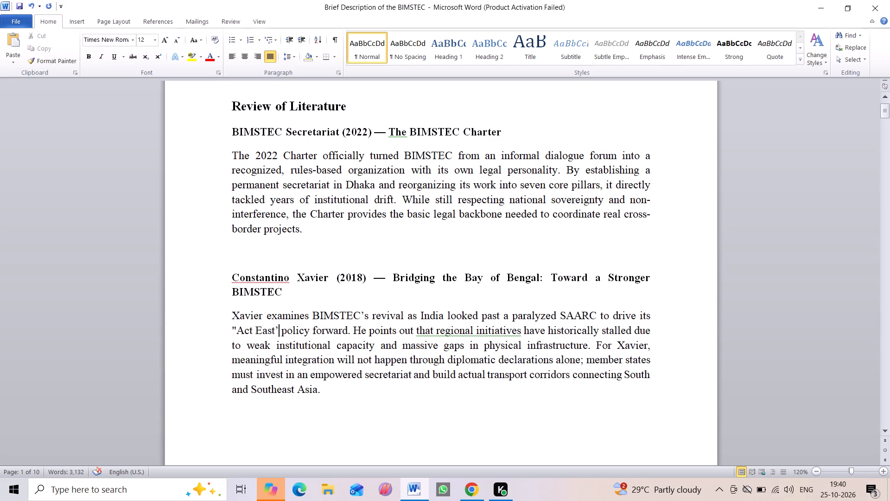
key("BackSpace")
key("shift+quotedbl")
left_click(235, 330)
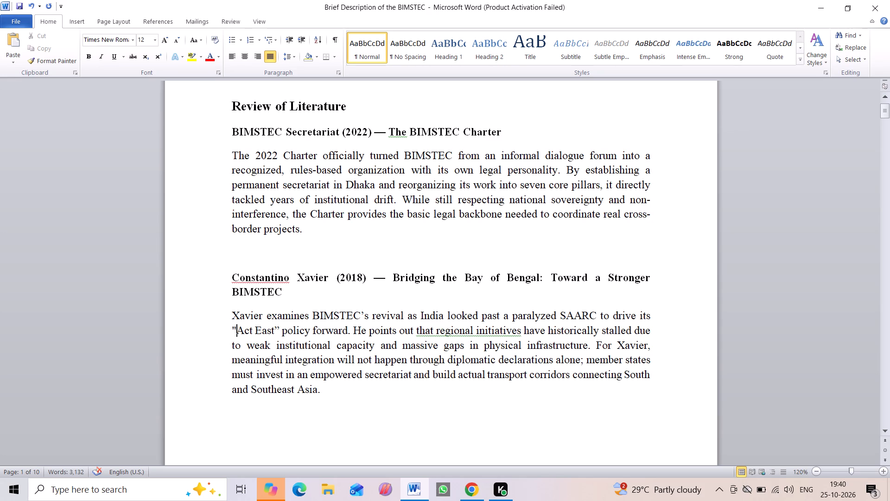
key("BackSpace")
key("shift+quotedbl")
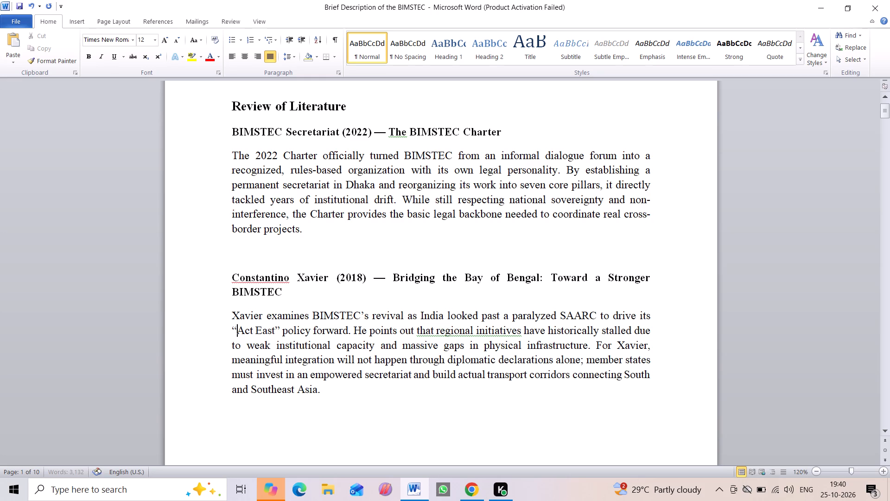
Add two new lines below the Xavier (2018) review paragraph.
left_click(359, 385)
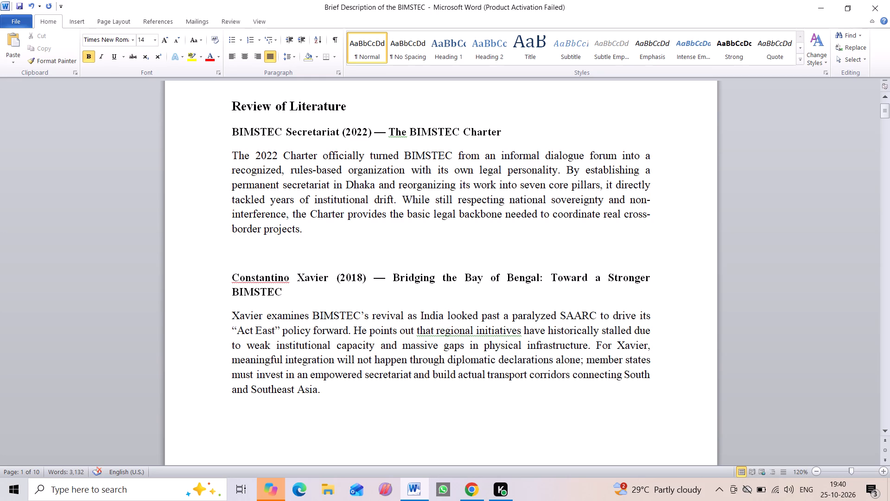
key("Return")
key("Return")
scroll(359, 385, "down", 7)
scroll(359, 385, "up", 2)
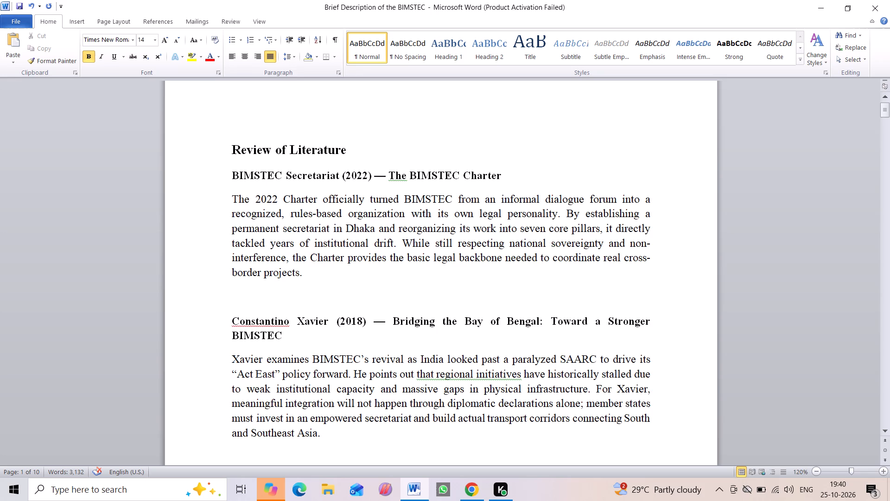
scroll(359, 385, "up", 5)
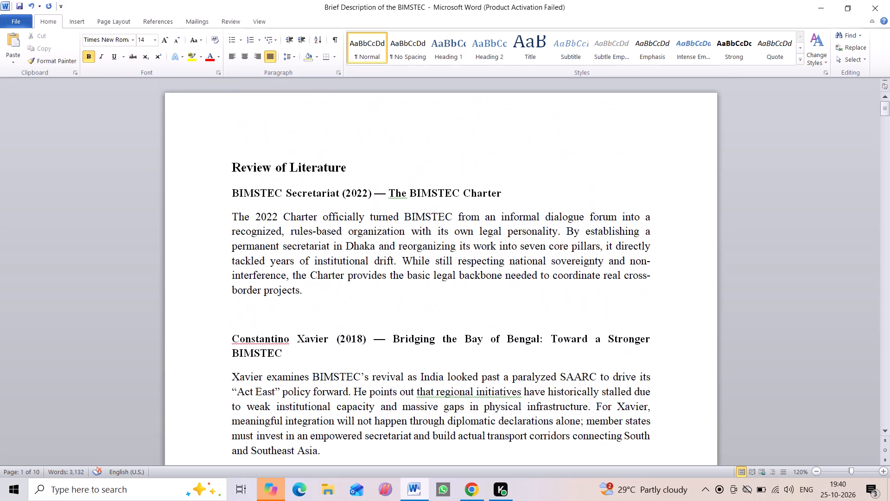
scroll(359, 385, "down", 3)
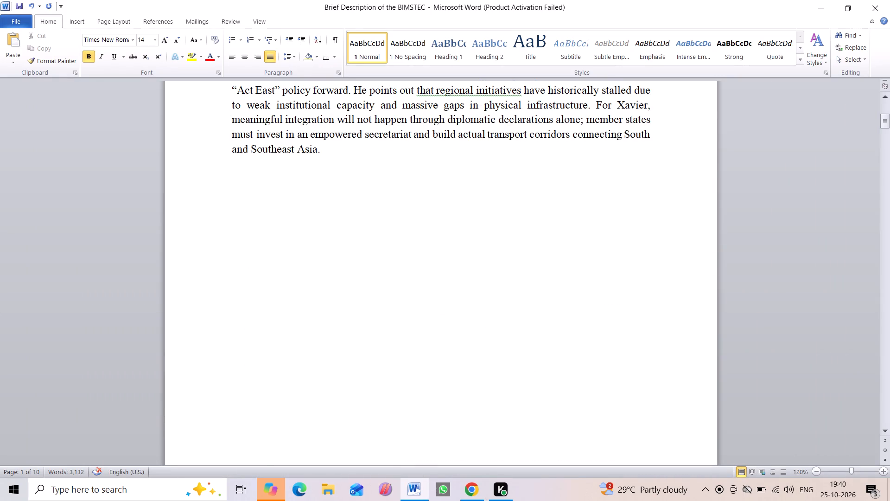
key("ctrl+v")
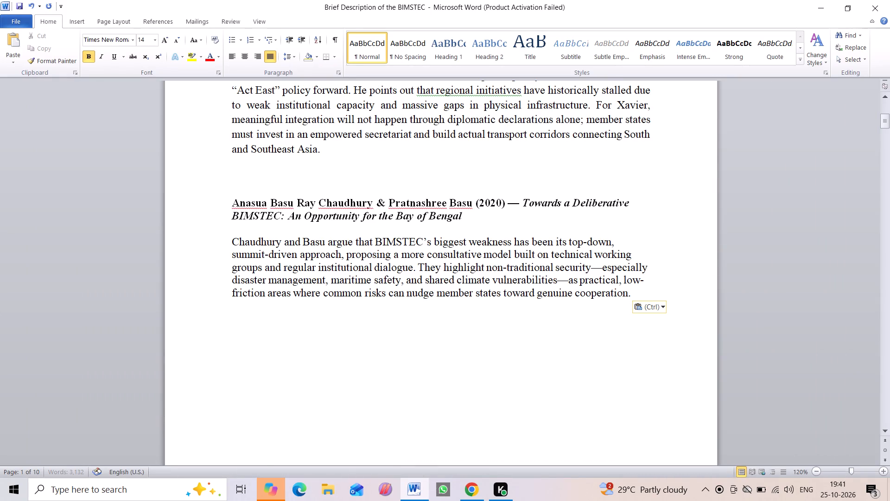
Justify the Chaudhury & Basu (2020) heading and remove its bold formatting.
scroll(280, 203, "up", 1)
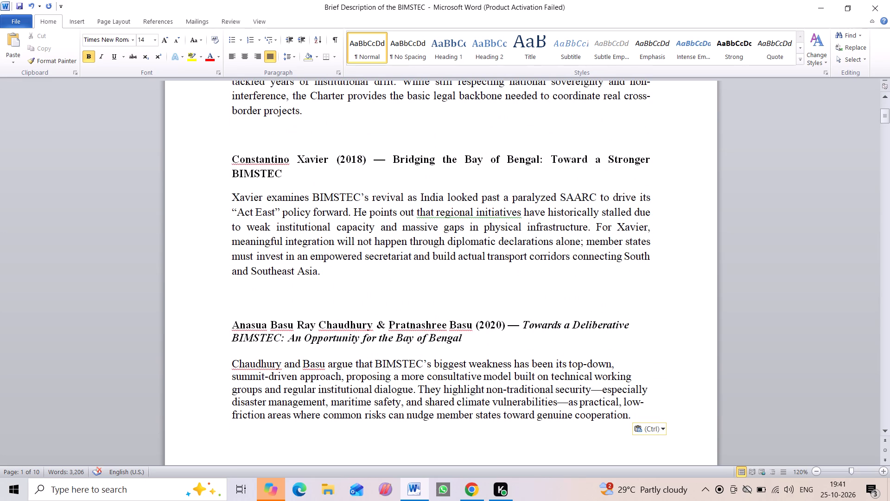
left_click_drag(234, 328, 454, 336)
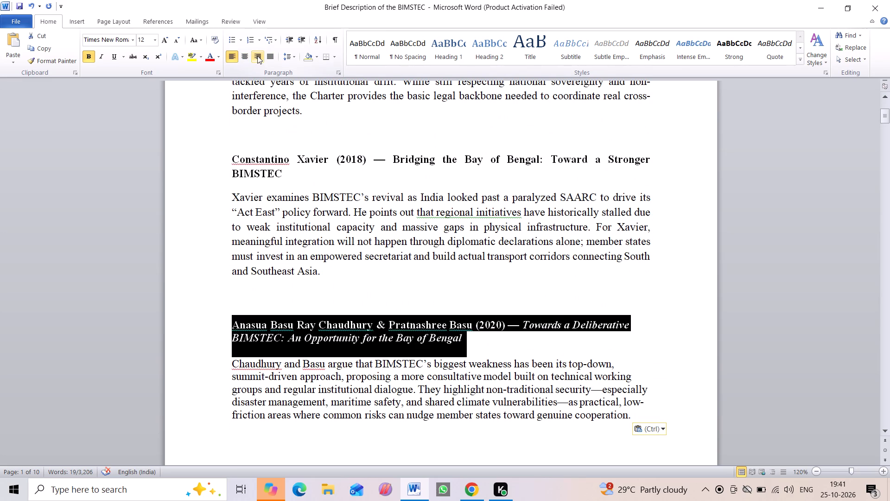
left_click(271, 54)
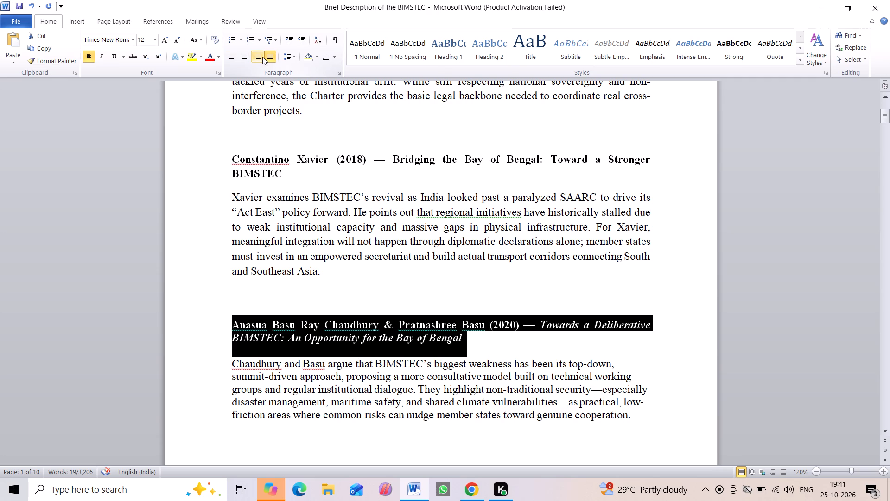
left_click(154, 39)
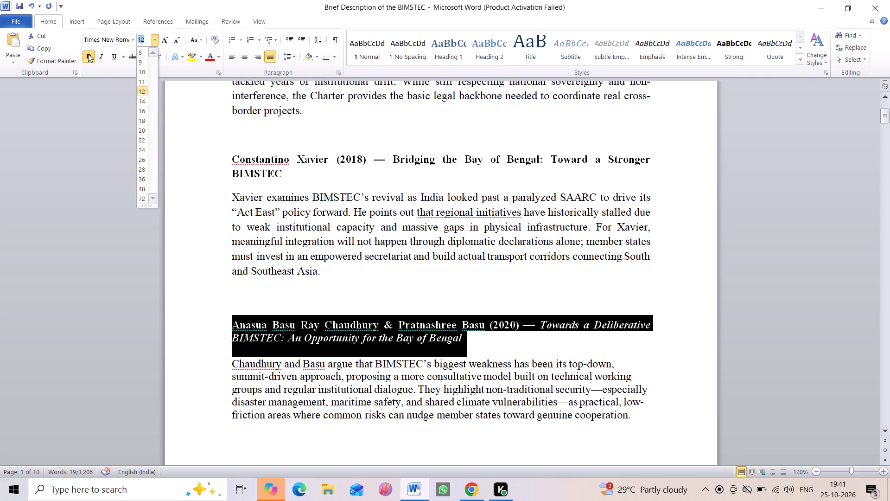
left_click(88, 54)
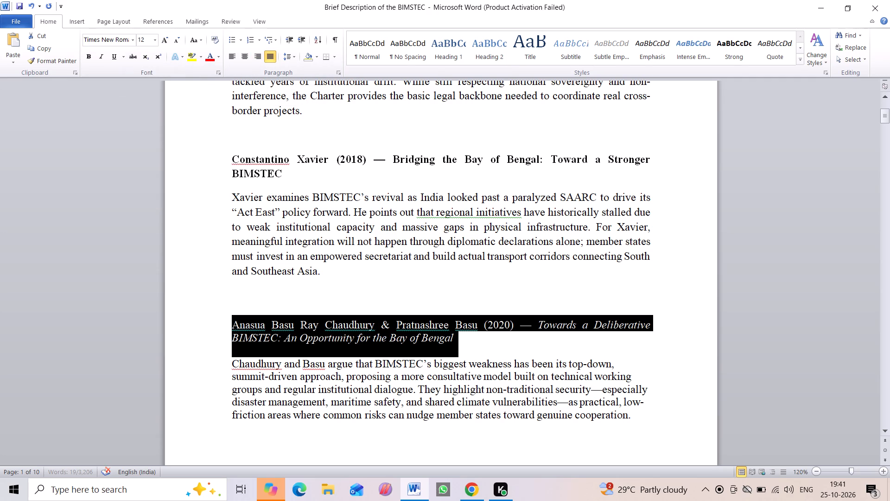
left_click(315, 287)
Apply the Times New Roman font to the whole Chaudhury & Basu (2020) heading and review paragraph.
scroll(368, 325, "down", 1)
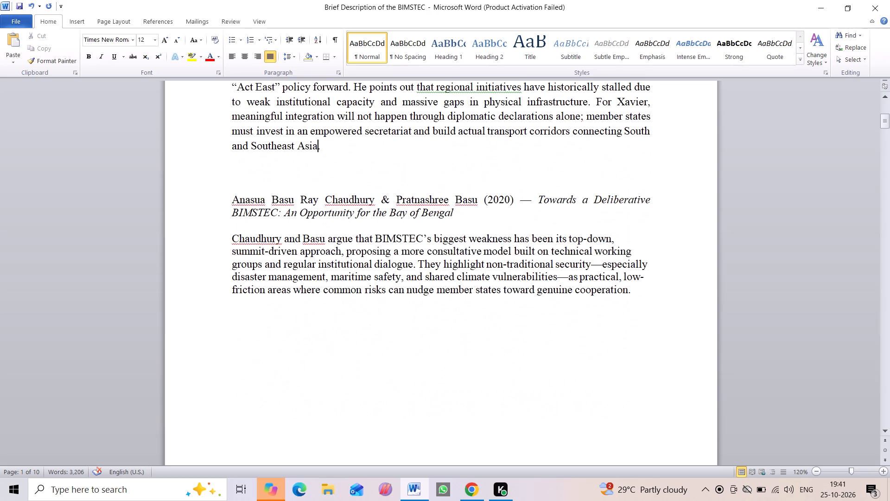
left_click_drag(231, 201, 617, 295)
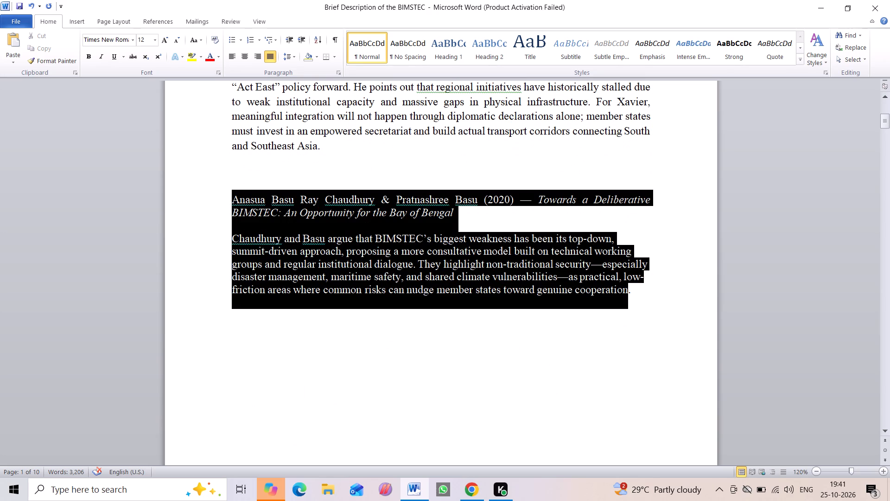
left_click_drag(617, 295, 635, 295)
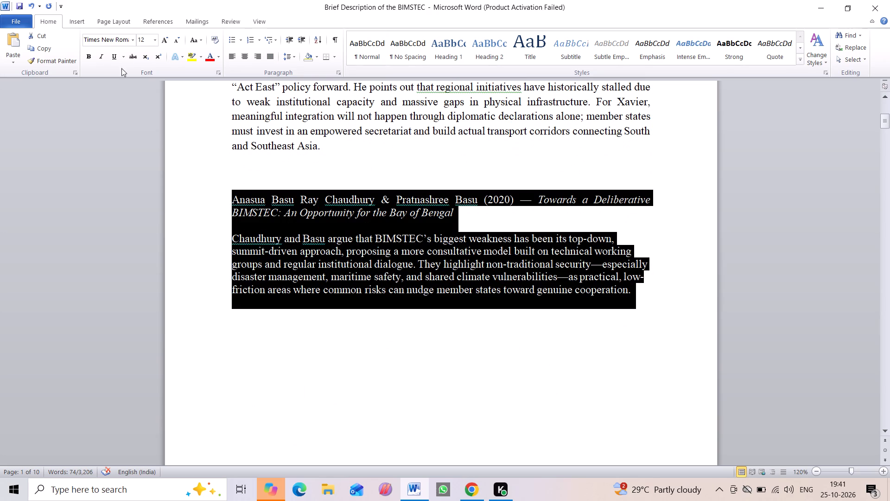
left_click(129, 40)
left_click(132, 40)
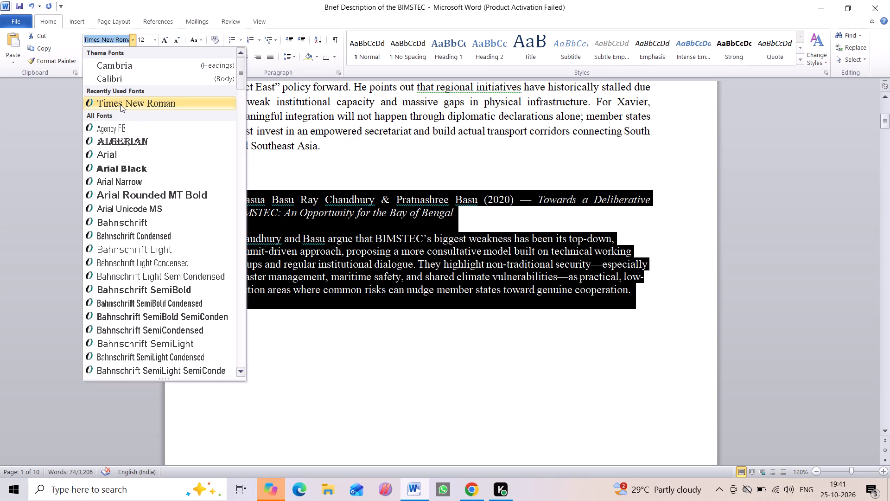
left_click(120, 104)
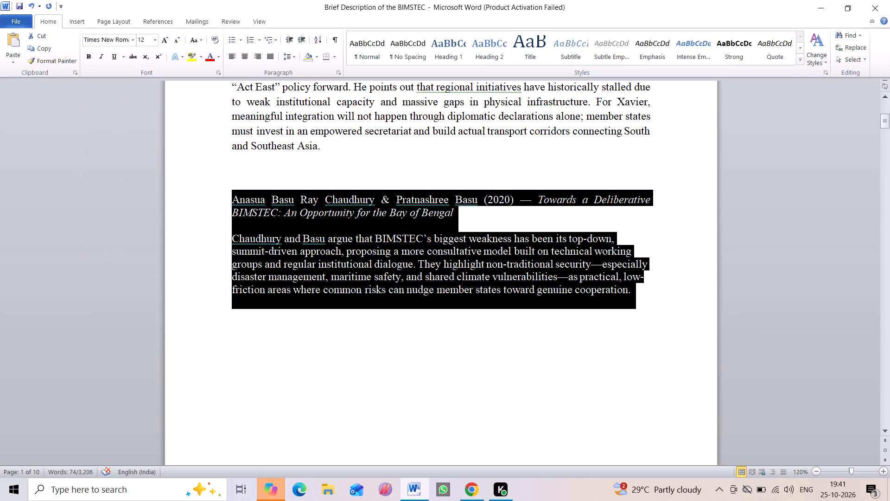
left_click(314, 340)
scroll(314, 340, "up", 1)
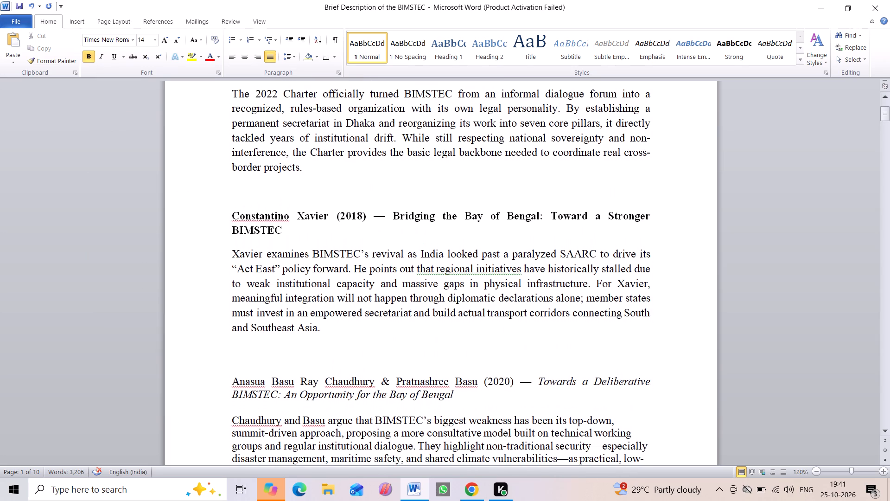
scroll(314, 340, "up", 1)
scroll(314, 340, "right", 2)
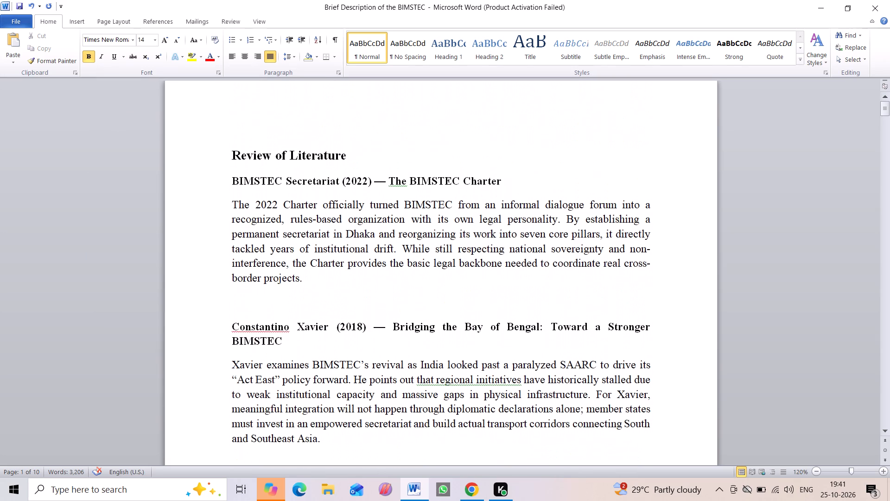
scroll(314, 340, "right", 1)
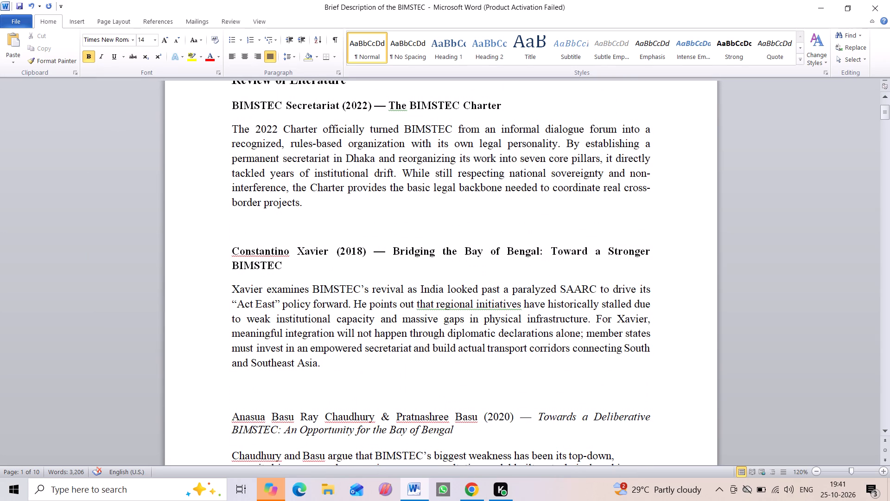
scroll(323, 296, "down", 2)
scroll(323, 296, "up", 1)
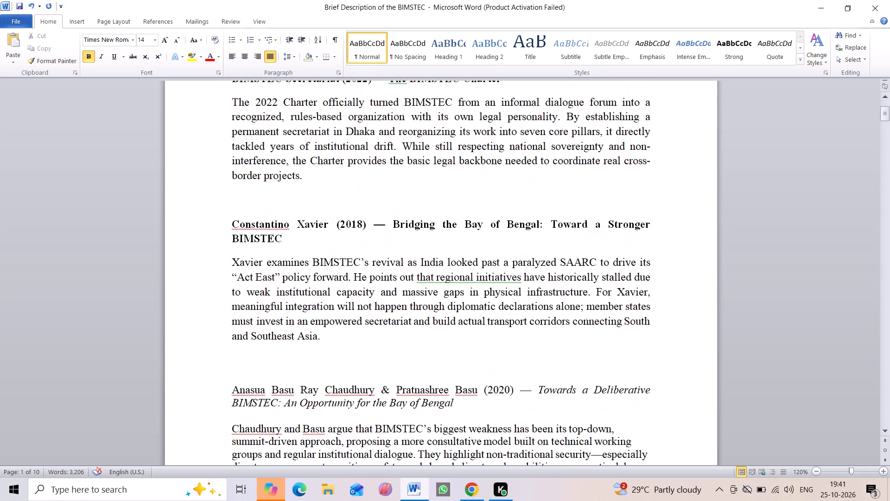
Undo the formatting and paste of the Chaudhury & Basu (2020) review, and paste it again below the Xavier review as text only.
left_click(29, 6)
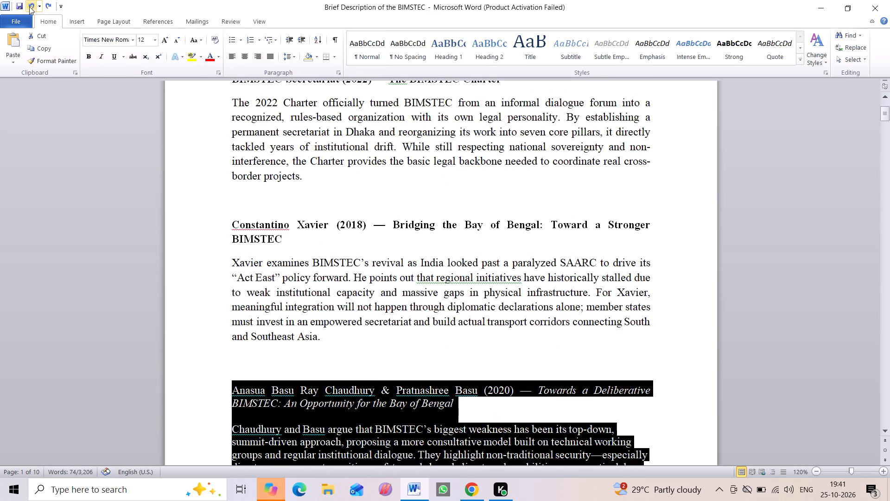
left_click(29, 6)
left_click(29, 6)
left_click(29, 6)
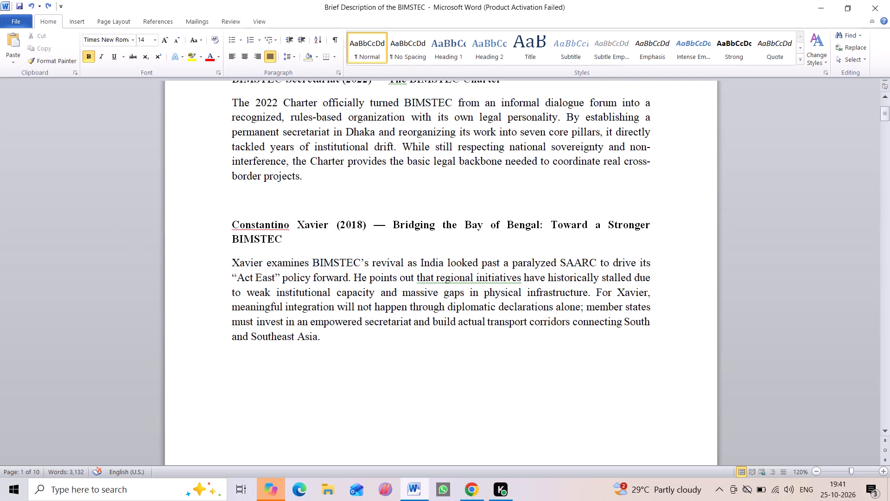
key("ctrl+v")
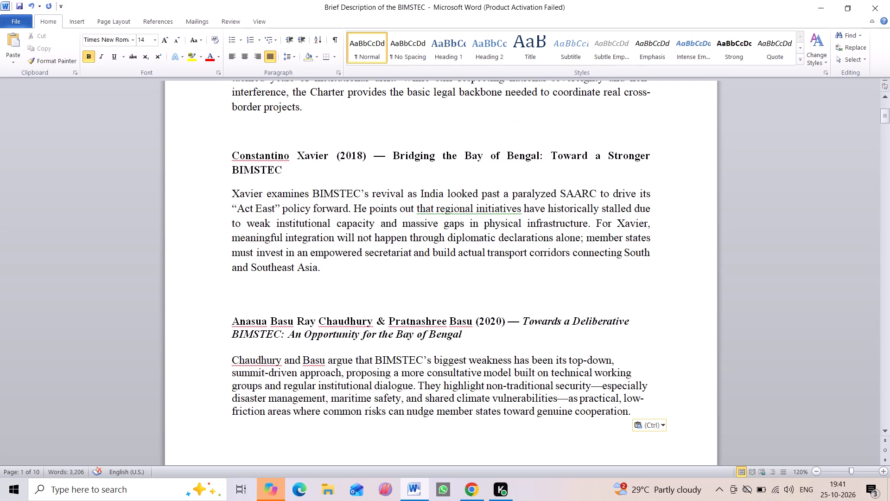
left_click(650, 429)
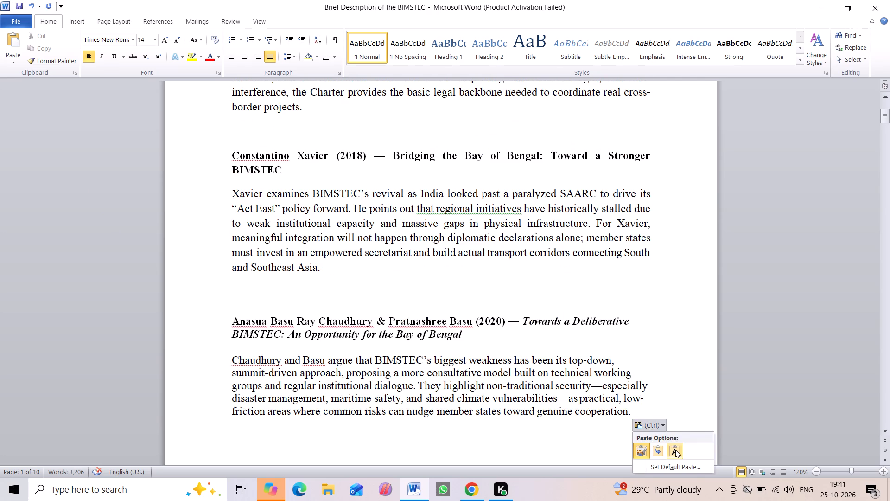
left_click(675, 450)
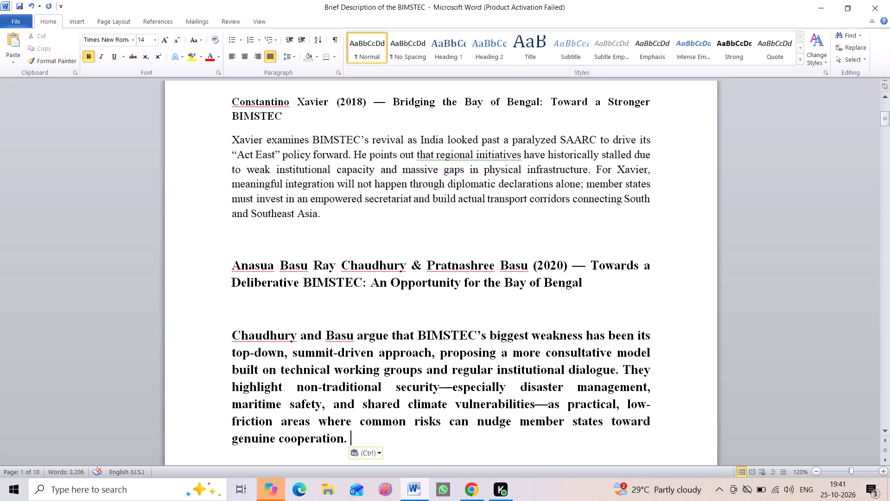
Remove the bold from the pasted Chaudhury & Basu (2020) heading and review, and set their font size to 12.
left_click_drag(233, 269, 405, 462)
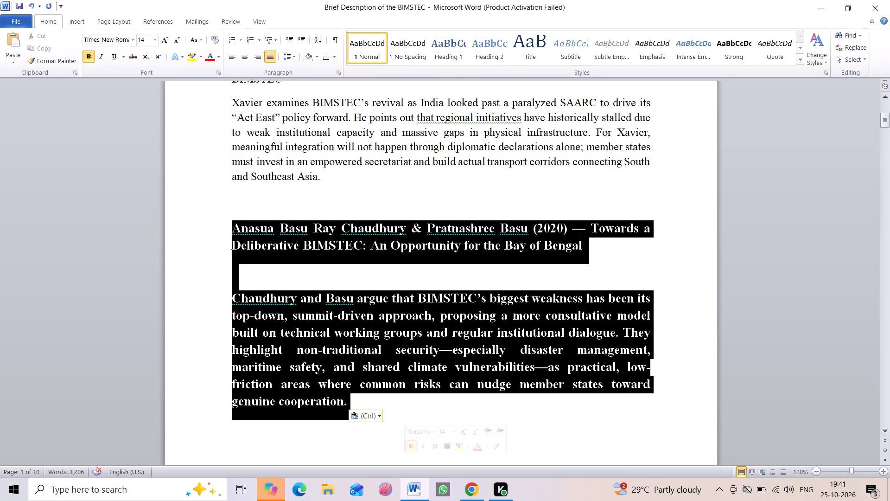
left_click(85, 53)
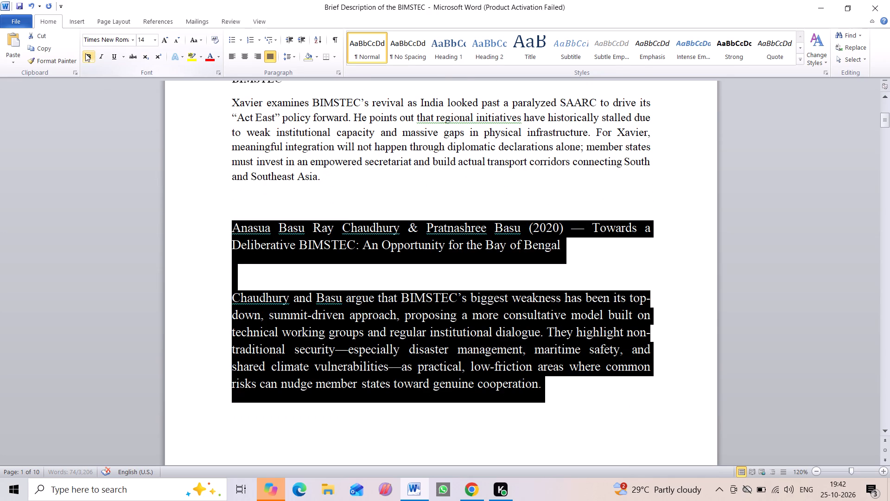
left_click(153, 43)
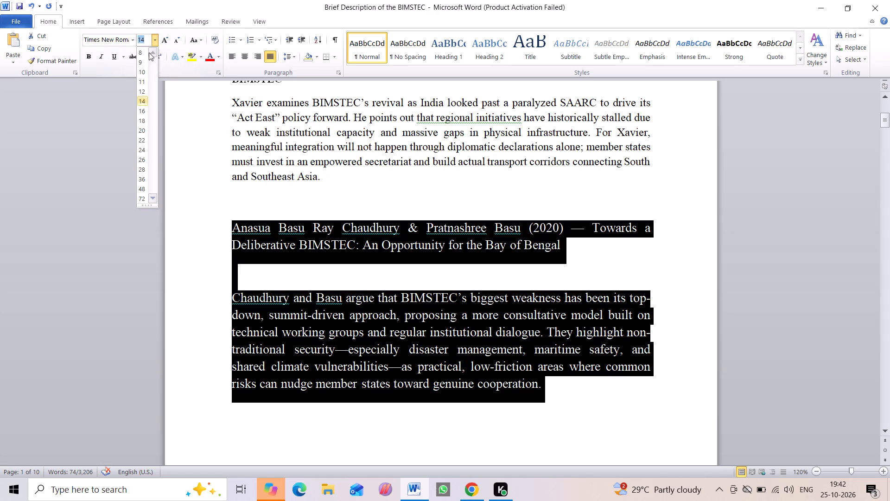
left_click(143, 91)
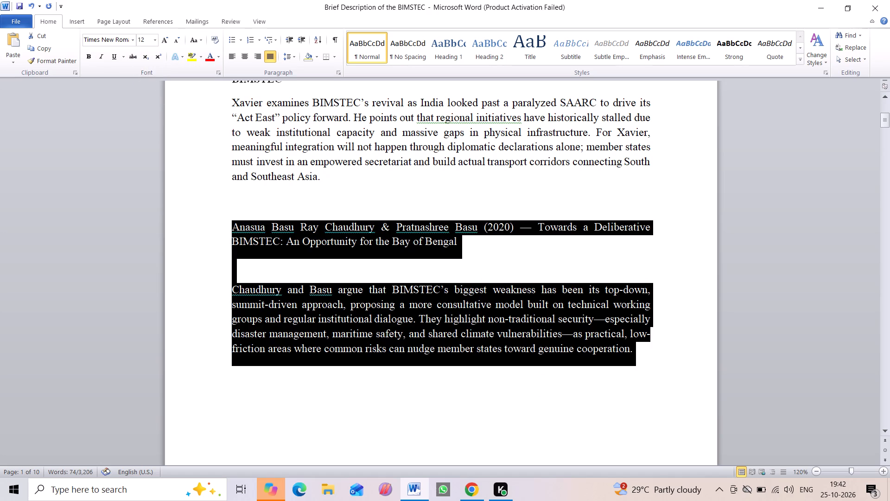
left_click(204, 139)
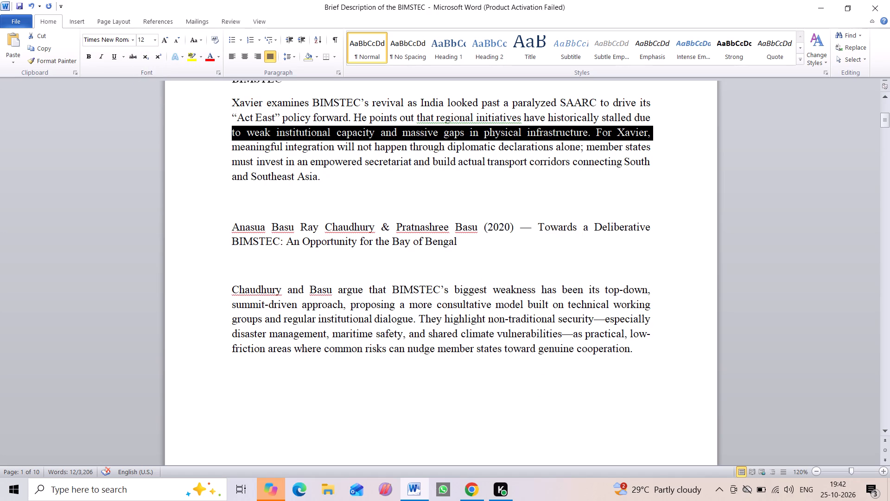
Delete the empty line between the Chaudhury & Basu (2020) heading and its review paragraph.
left_click(261, 262)
key("BackSpace")
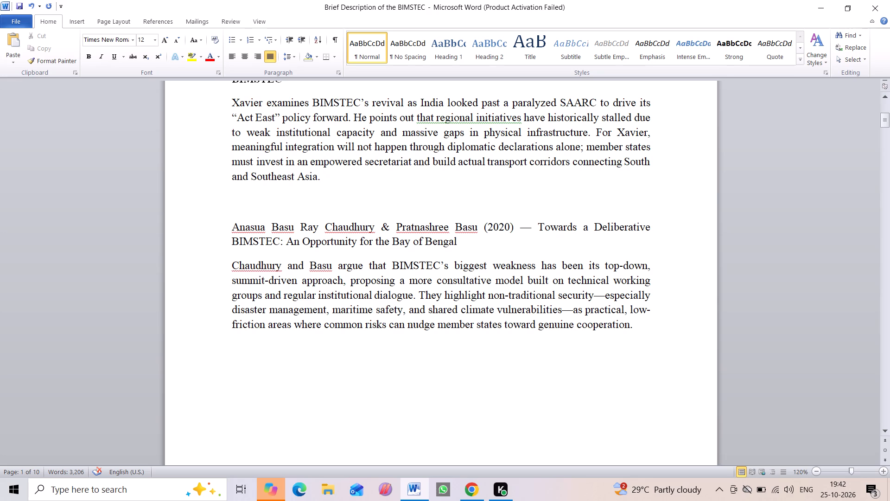
Make the two-line Chaudhury & Basu (2020) heading bold.
left_click_drag(230, 226, 481, 245)
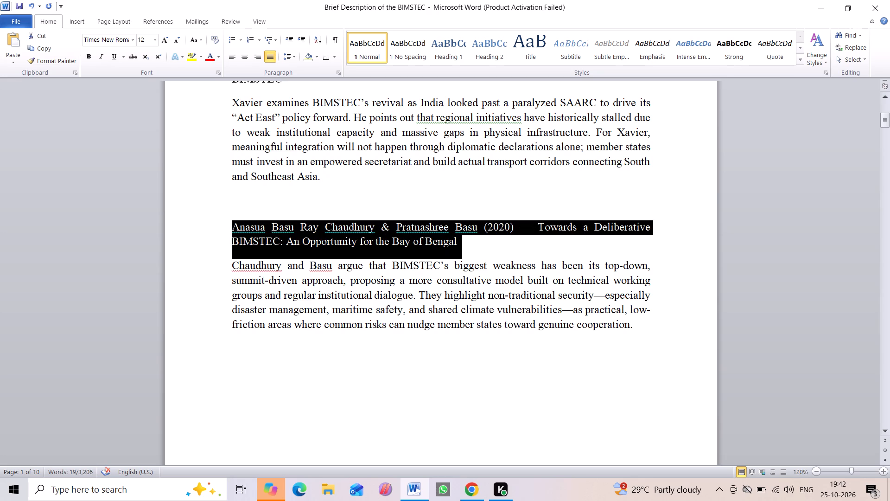
left_click(86, 60)
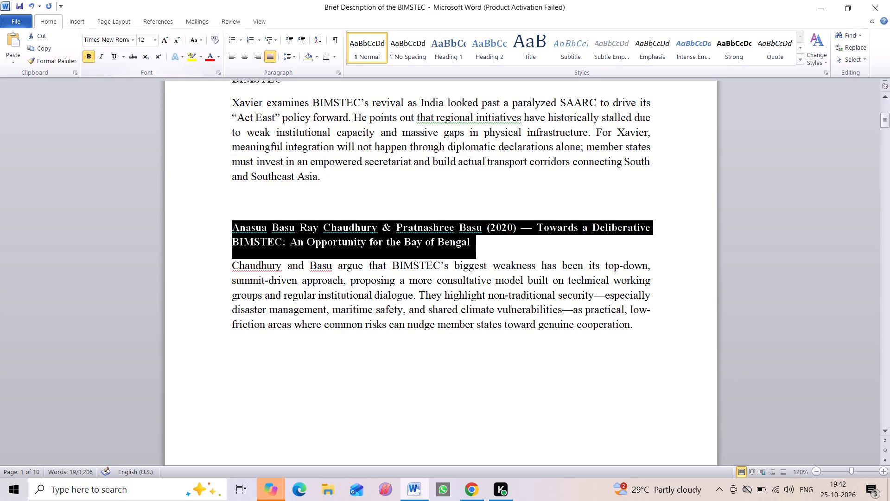
left_click(308, 393)
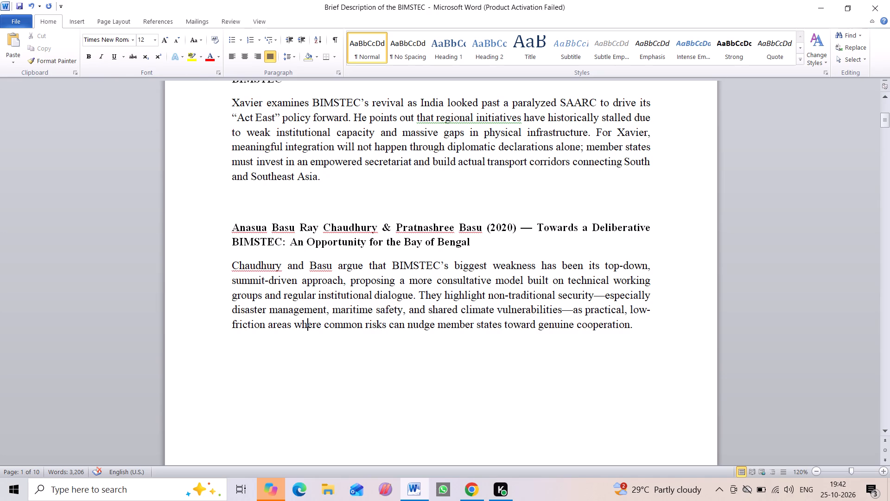
In the Chaudhury & Basu review, replace the dash after "security" with a comma and space, and the dash after "vulnerabilities" with a space.
left_click(607, 299)
key("BackSpace")
key("comma")
key("space")
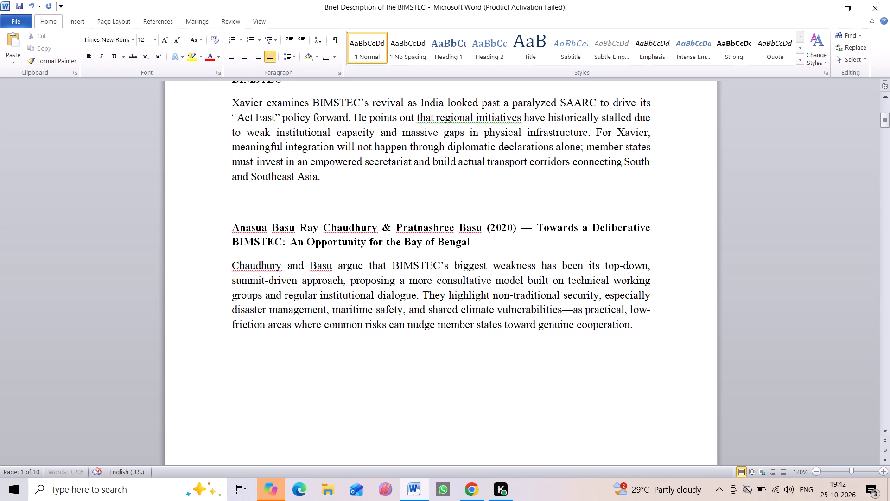
left_click(575, 313)
key("BackSpace")
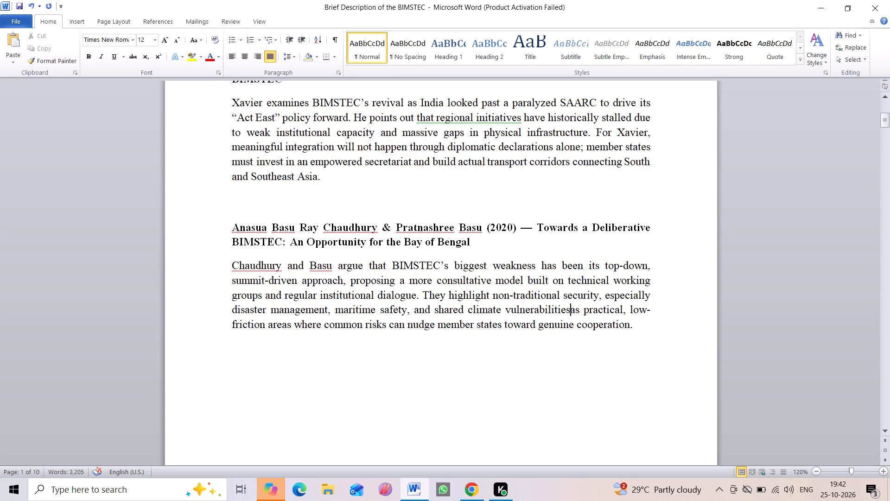
key("comma")
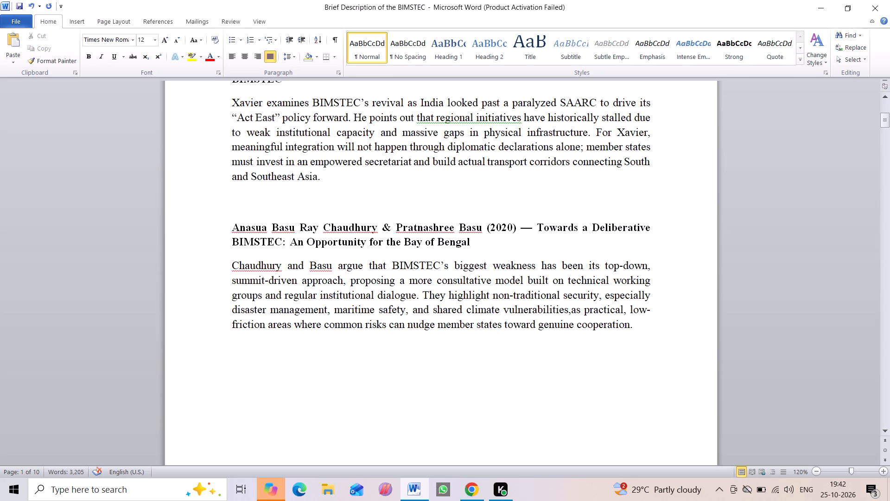
key("space")
key("BackSpace")
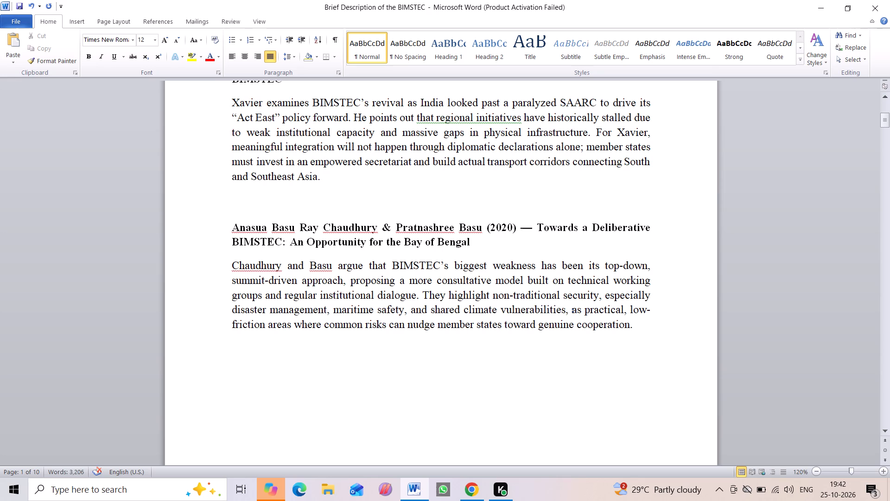
key("BackSpace")
key("space")
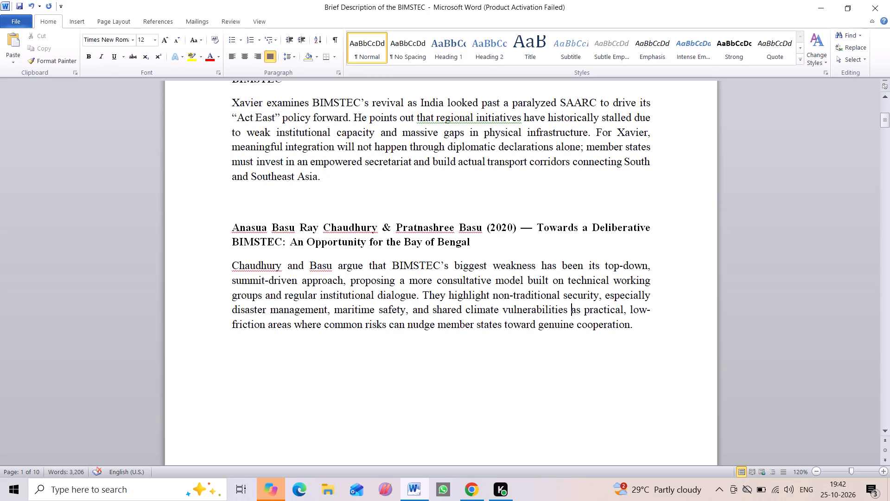
Add an empty line below the "Review of Literature" heading.
left_click(655, 321)
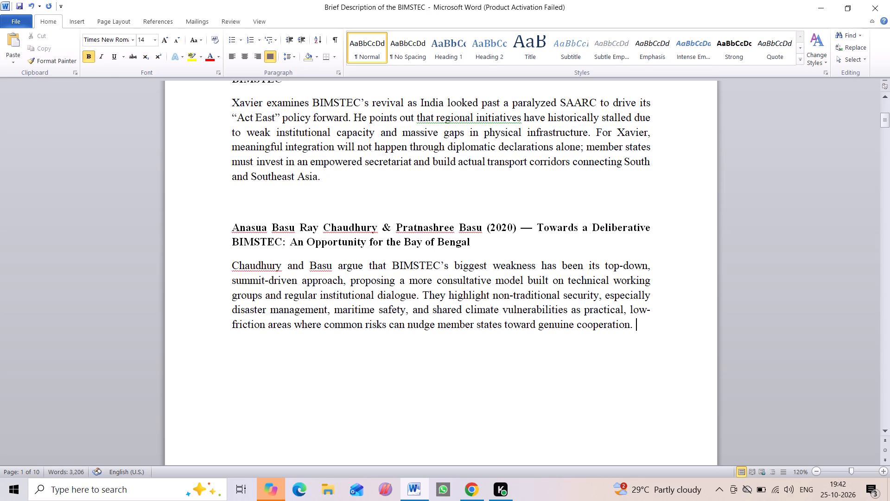
scroll(655, 321, "up", 3)
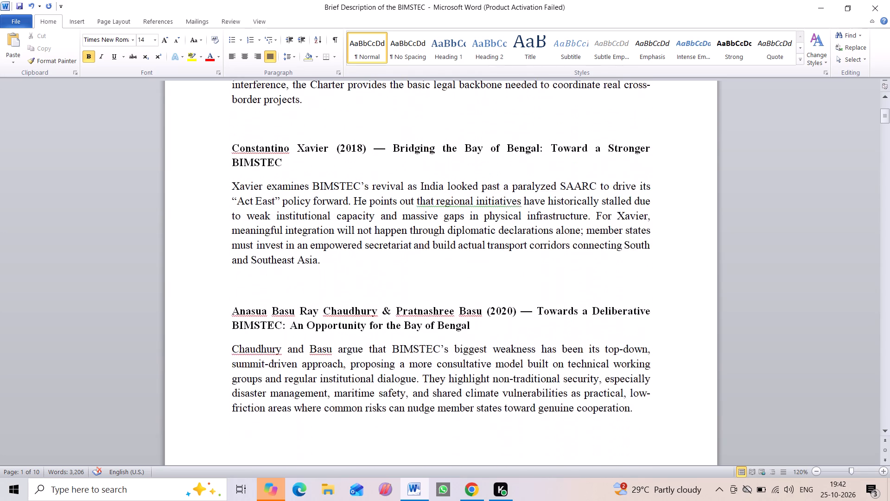
scroll(655, 321, "up", 1)
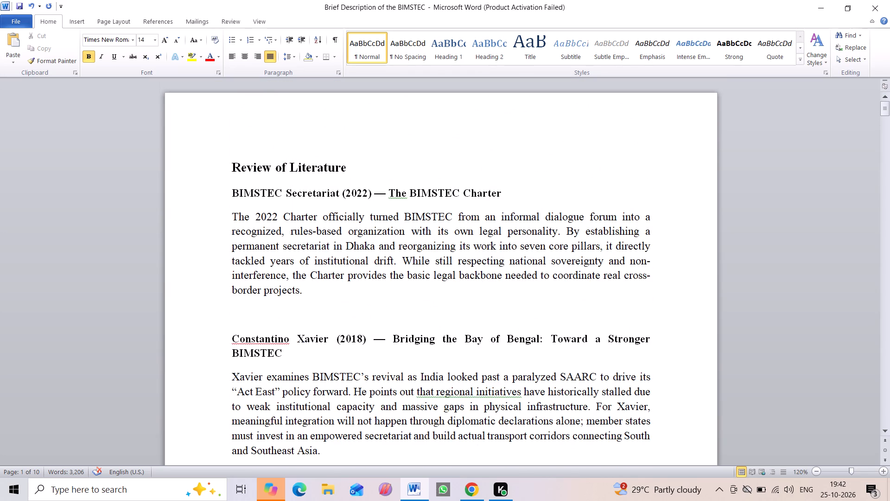
left_click(380, 171)
key("Return")
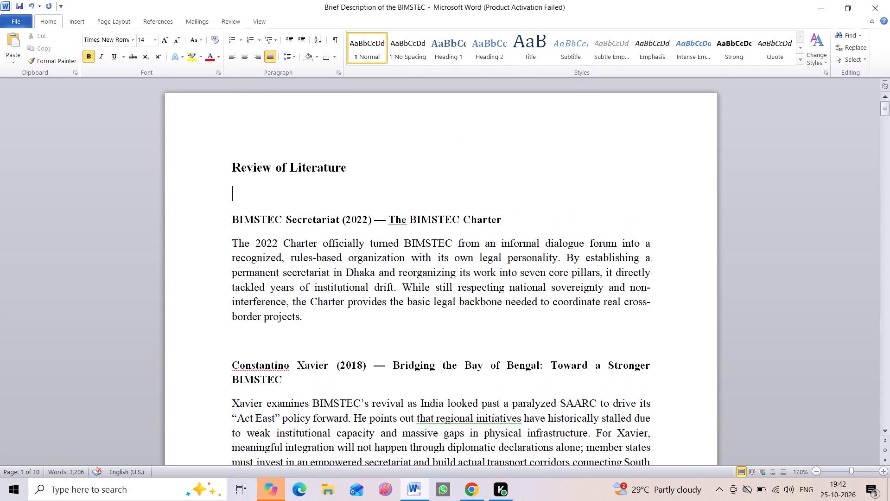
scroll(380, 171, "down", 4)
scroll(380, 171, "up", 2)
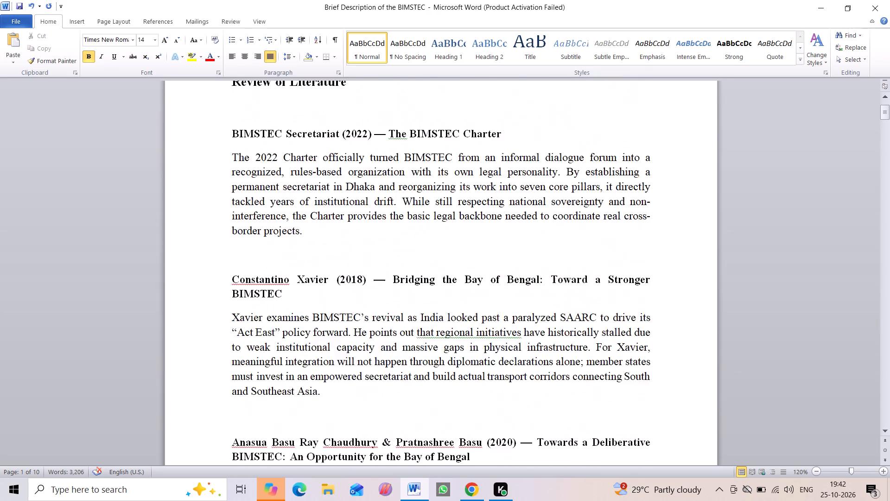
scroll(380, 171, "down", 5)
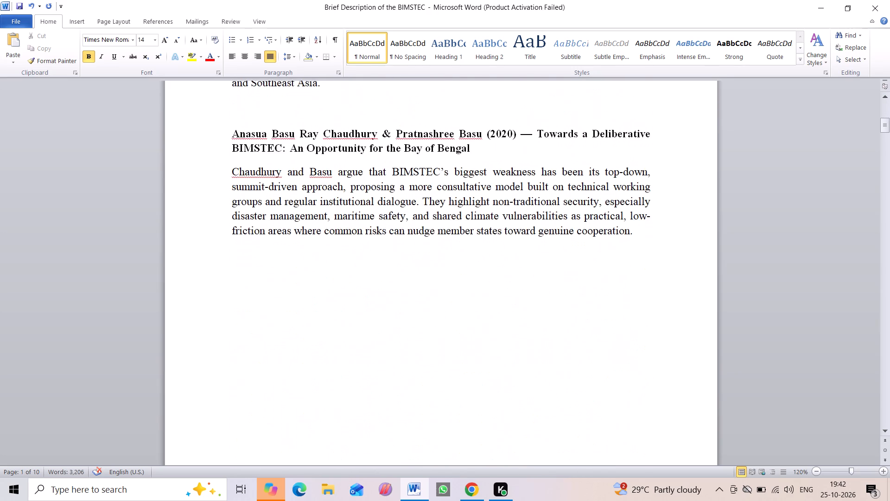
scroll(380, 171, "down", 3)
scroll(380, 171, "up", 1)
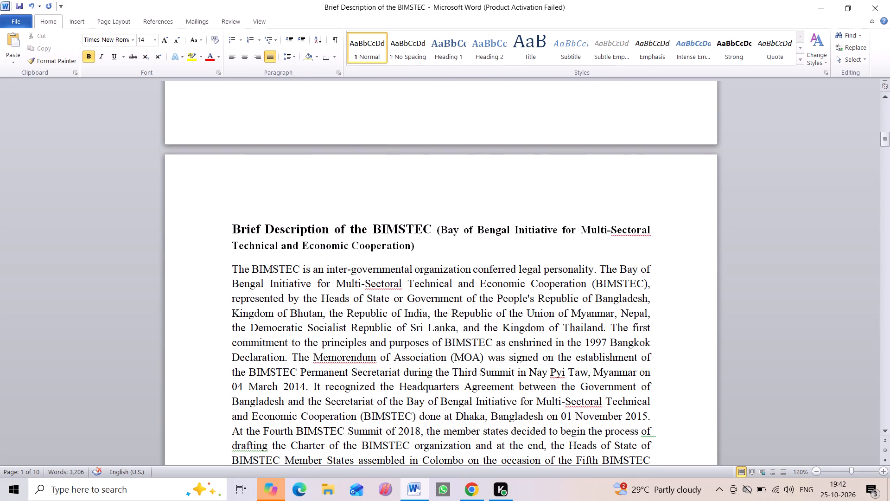
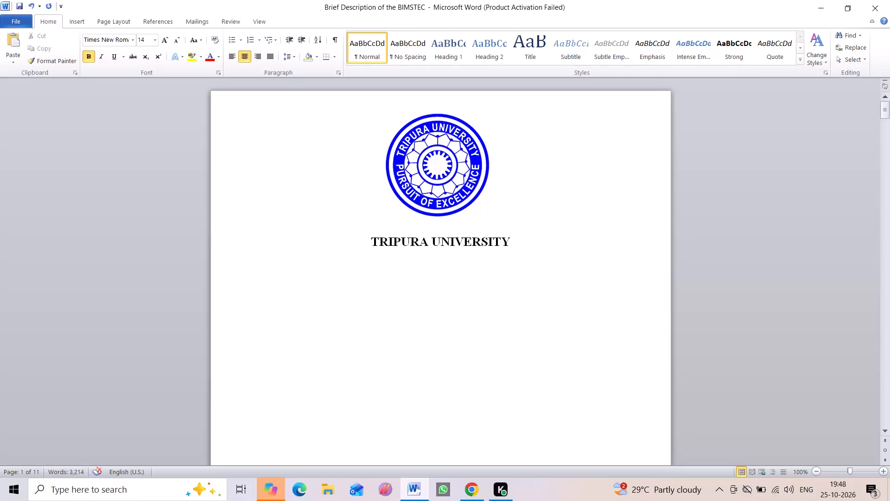
Set the font size of the "TRIPURA UNIVERSITY" title on the cover page to 18.
left_click(557, 238)
scroll(557, 238, "down", 1, "ctrl")
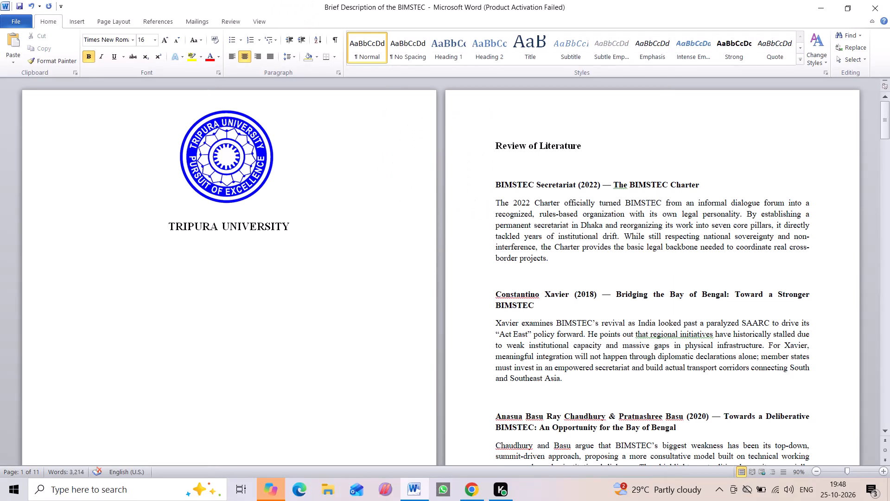
scroll(557, 238, "up", 3, "ctrl")
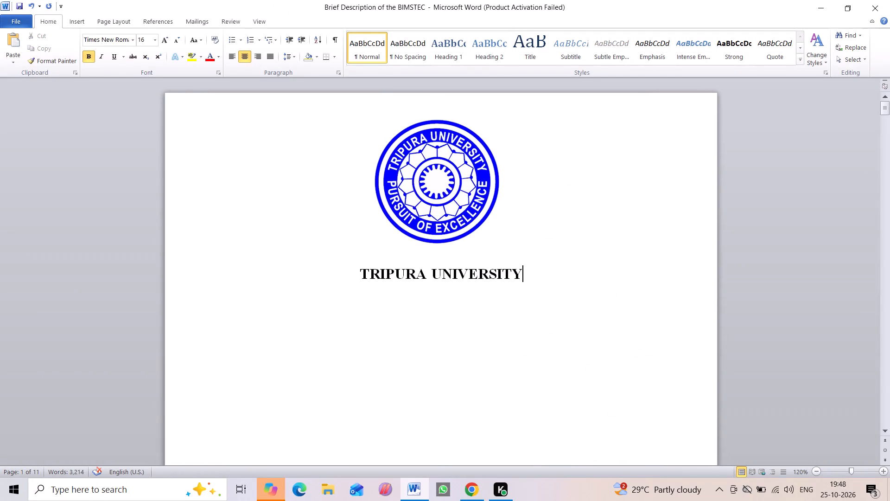
left_click_drag(363, 274, 505, 274)
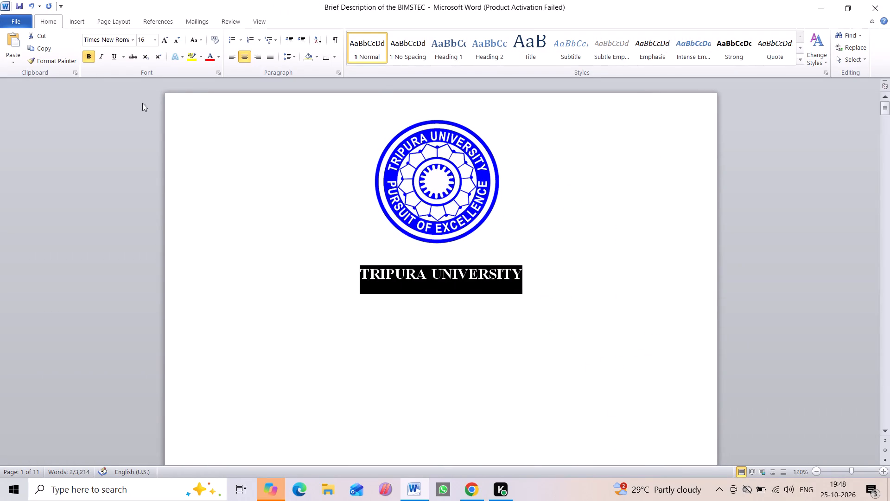
left_click(155, 40)
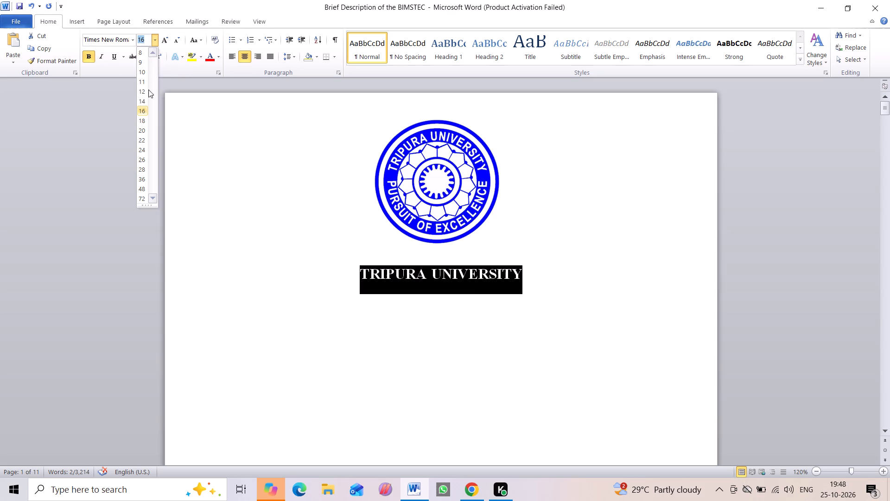
left_click(139, 117)
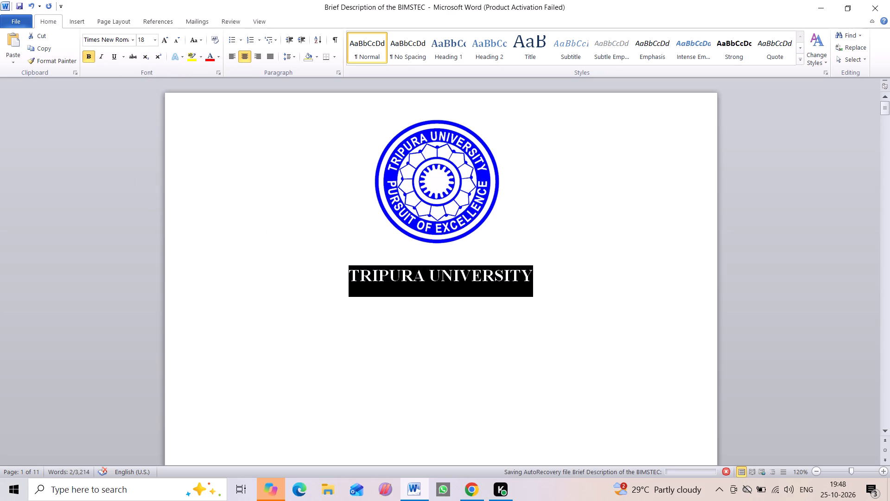
left_click(277, 245)
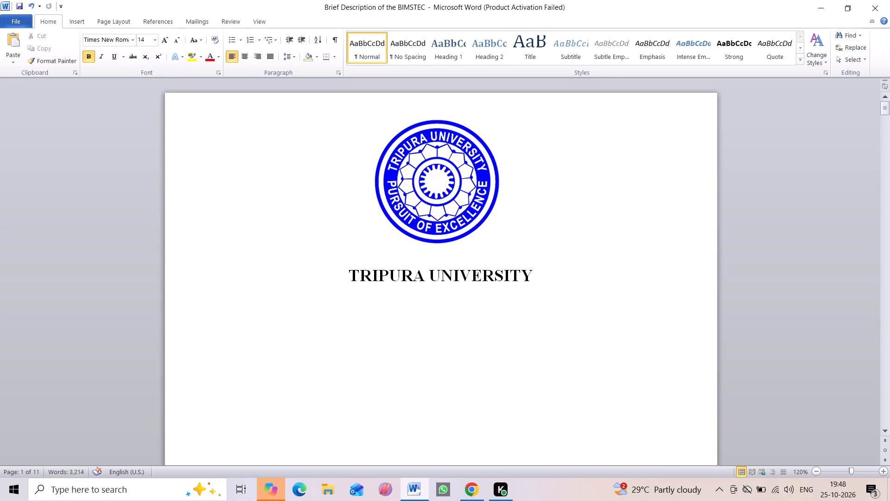
left_click(393, 297)
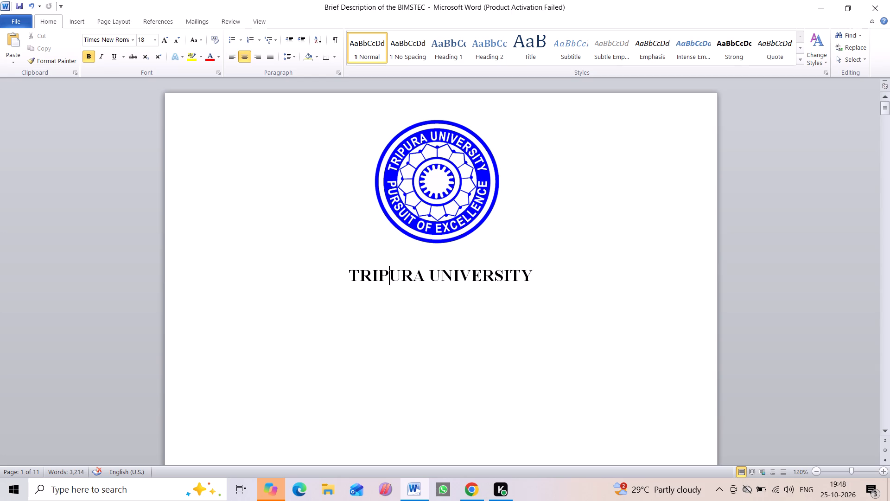
Add the line "(A CENTRAL UNIVERSITY)" in font size 16 below the "TRIPURA UNIVERSITY" title.
left_click(538, 274)
key("Return")
left_click(152, 41)
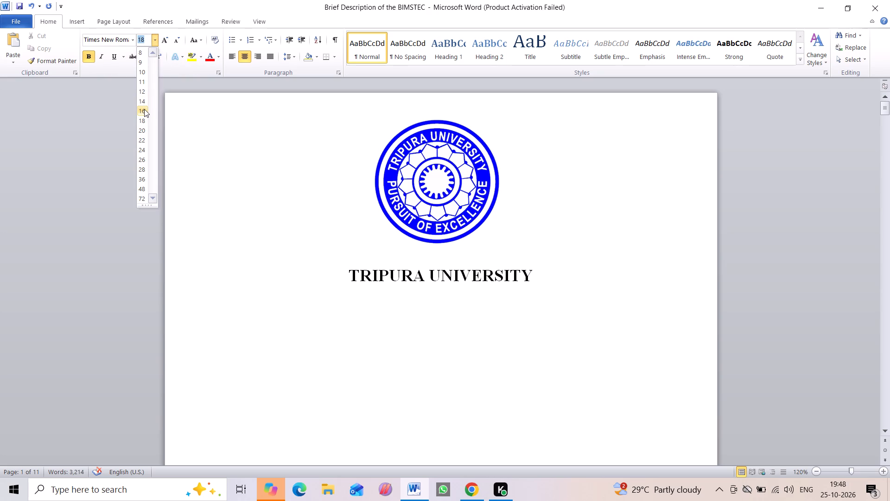
left_click(144, 109)
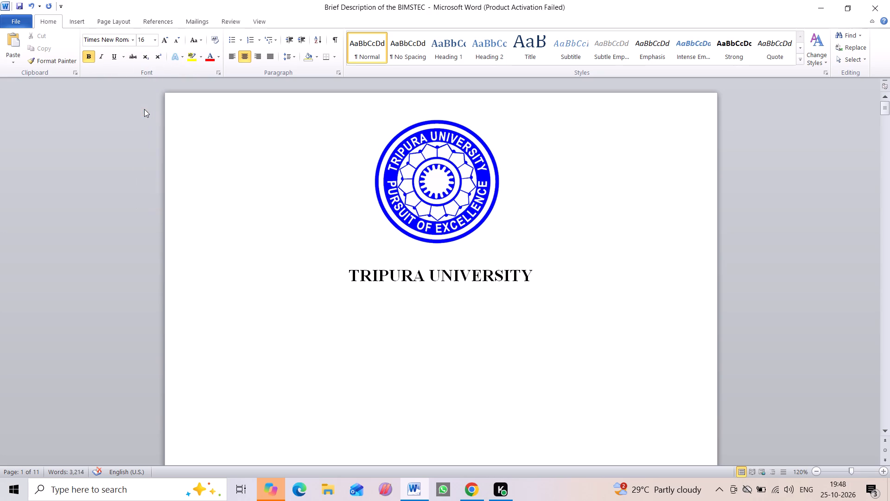
type("A")
key("space")
key("c")
key("w")
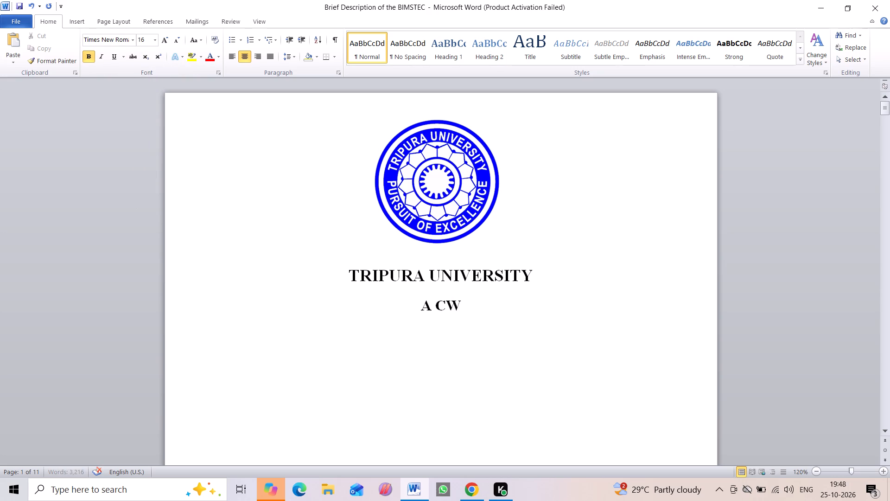
key("BackSpace")
type("EN")
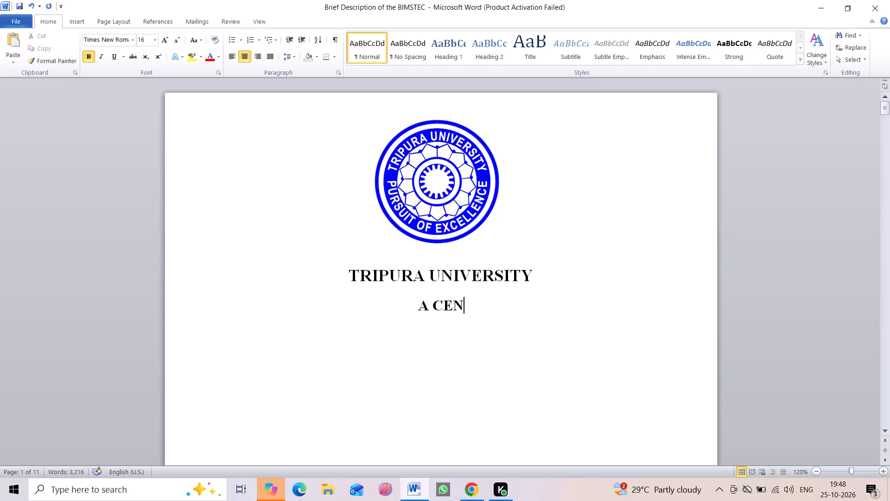
type("TRAL UNIVERSIY")
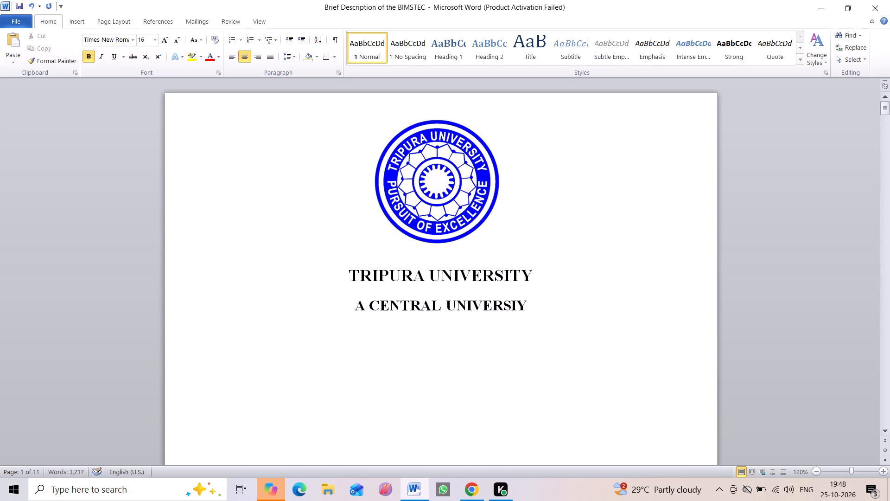
key("BackSpace")
key("t")
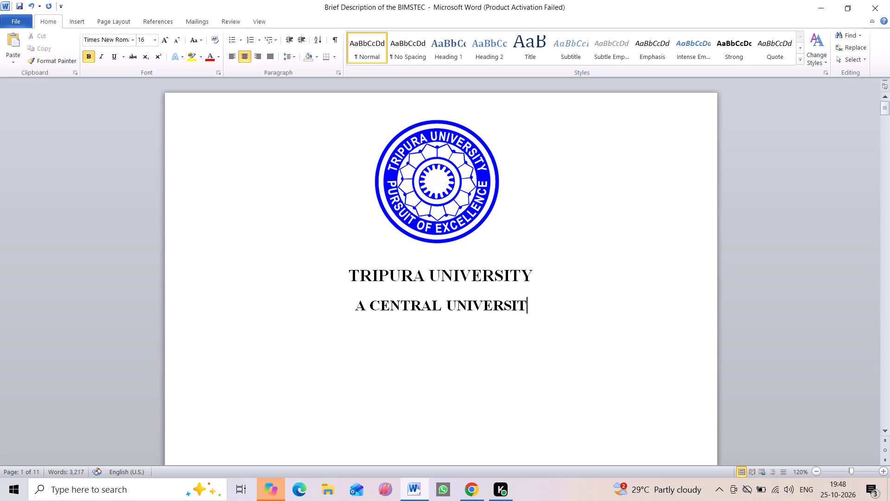
key("y")
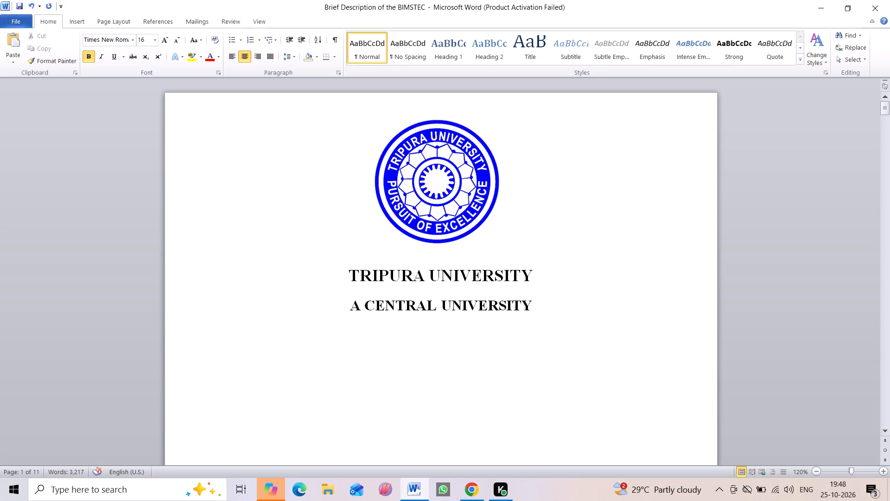
key("shift+parenright")
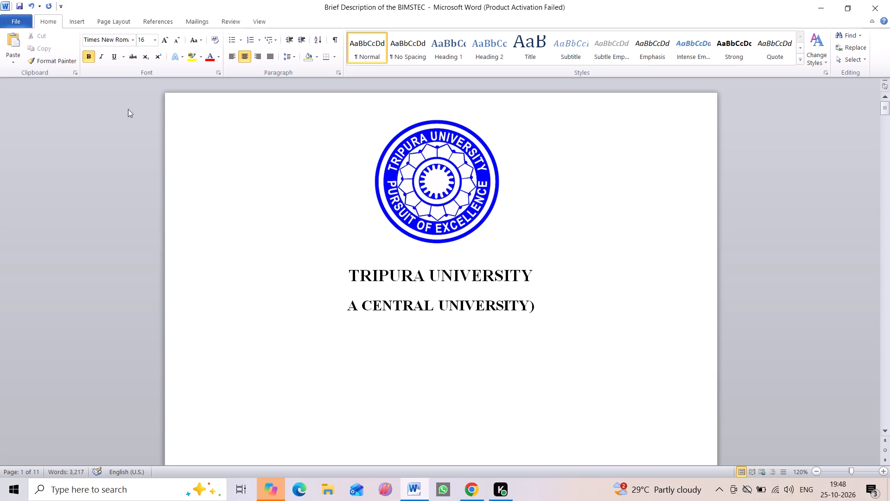
left_click(343, 305)
key("shift+parenleft")
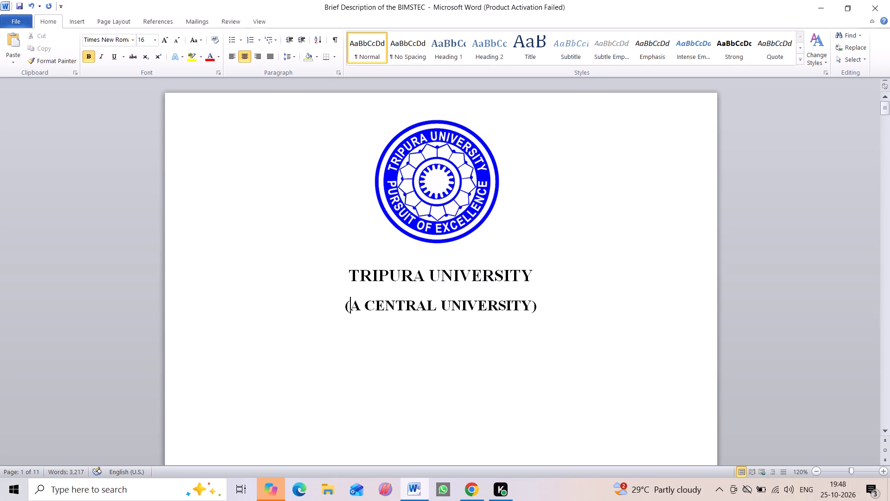
Start a new line below "(A CENTRAL UNIVERSITY)" on the cover page.
left_click(544, 306)
key("Return")
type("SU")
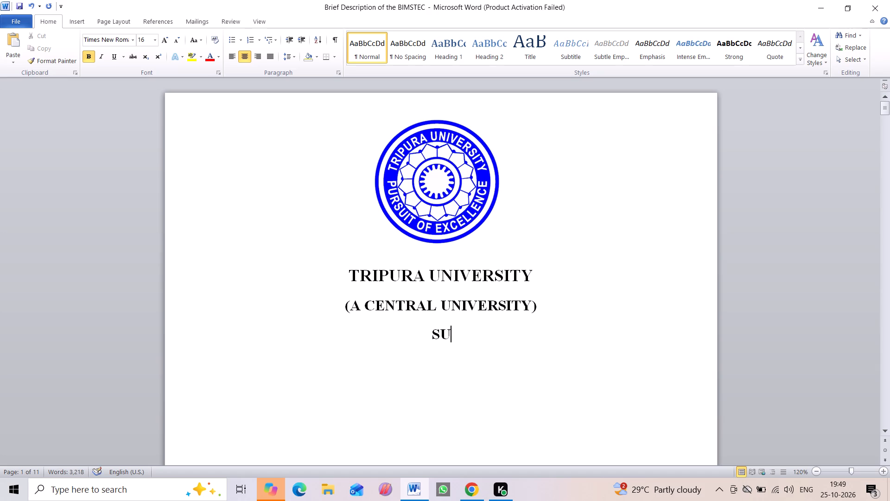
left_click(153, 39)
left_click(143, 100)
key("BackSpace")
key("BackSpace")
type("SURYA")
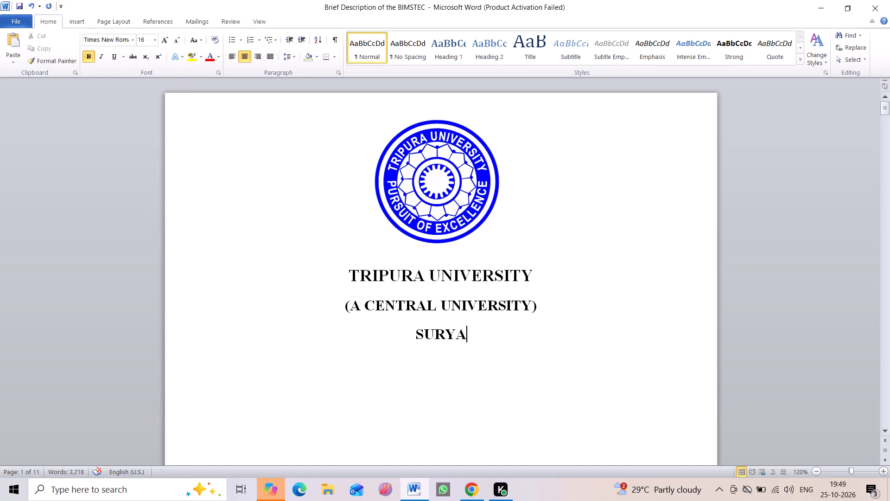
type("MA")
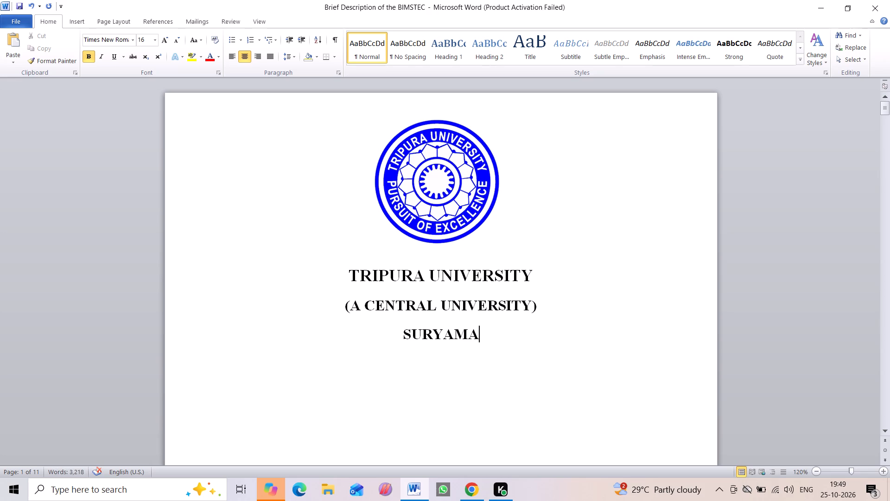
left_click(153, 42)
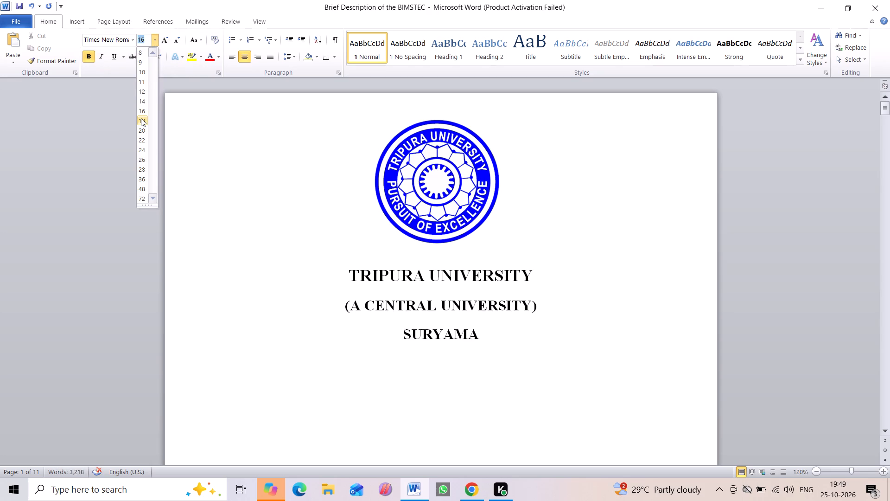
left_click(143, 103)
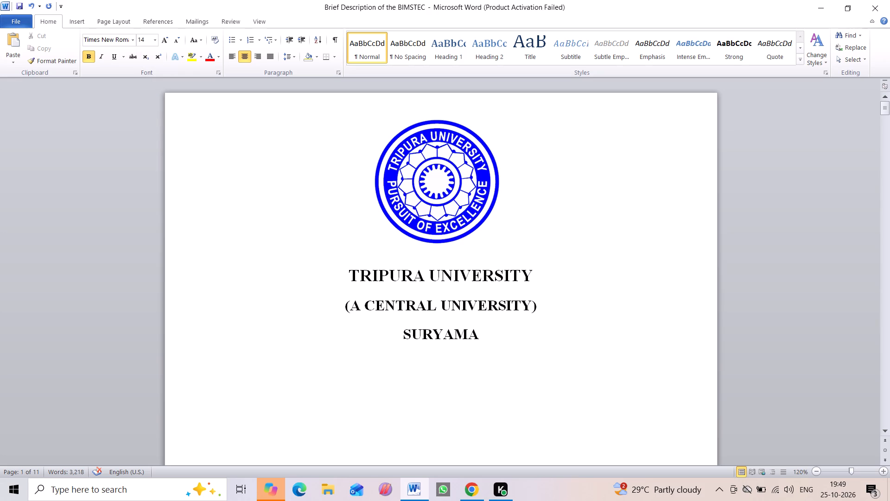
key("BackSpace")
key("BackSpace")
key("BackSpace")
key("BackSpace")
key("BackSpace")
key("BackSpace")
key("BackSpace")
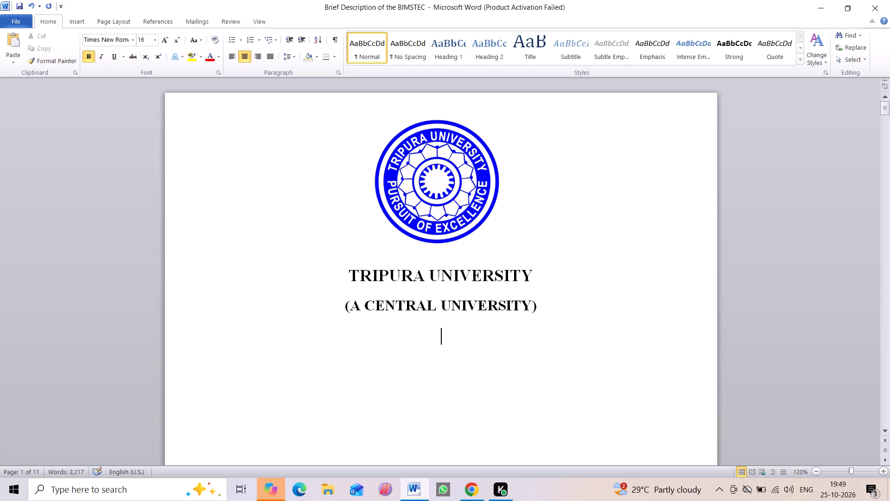
Enter the university's location line "SURYAMANINAGAR, TRIPURA, 799022" below "(A CENTRAL UNIVERSITY)".
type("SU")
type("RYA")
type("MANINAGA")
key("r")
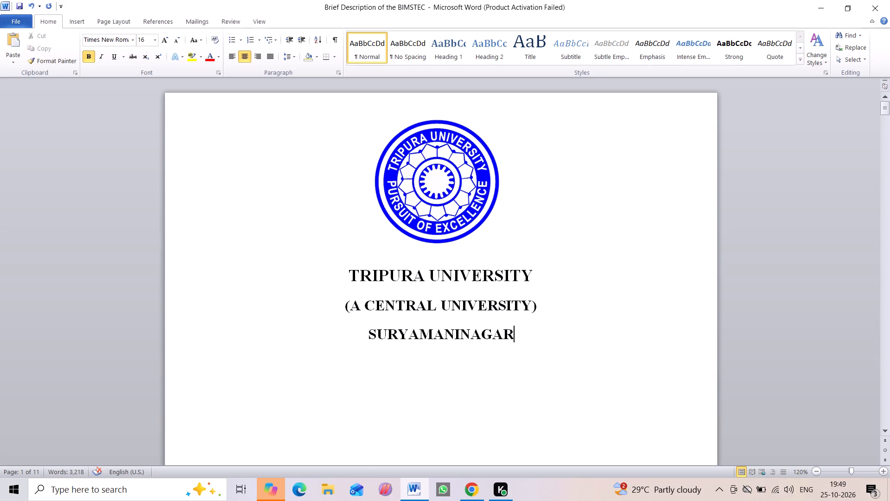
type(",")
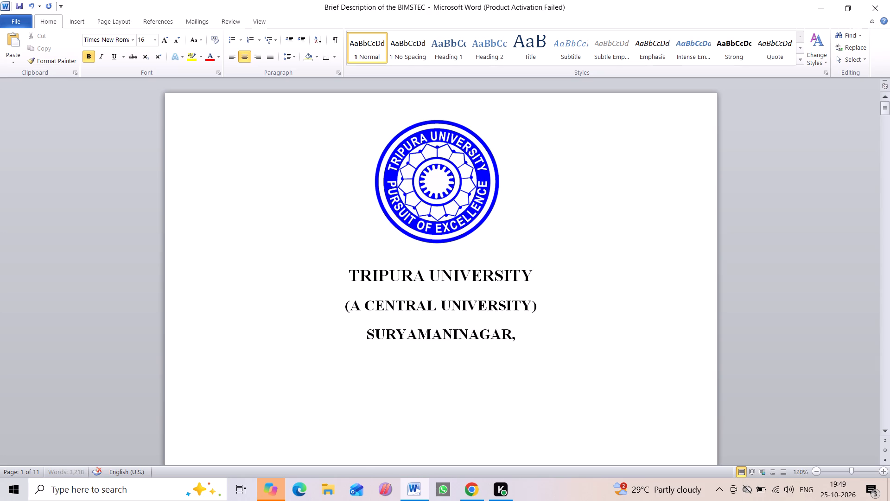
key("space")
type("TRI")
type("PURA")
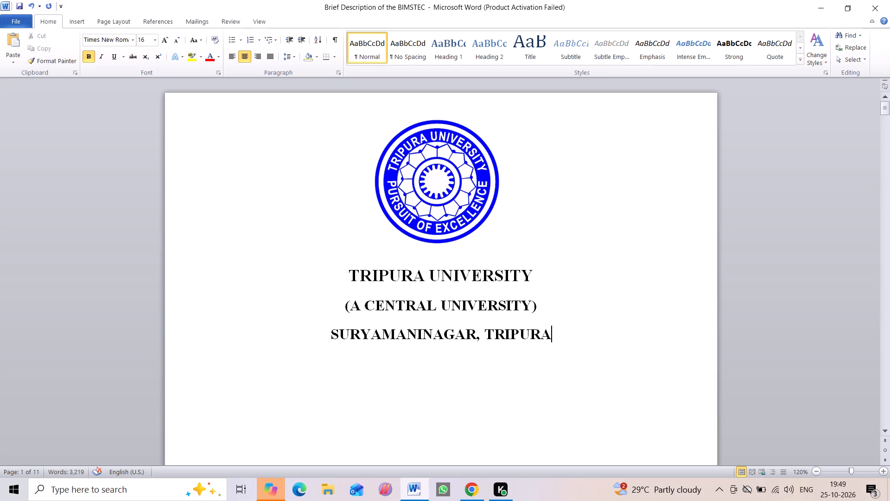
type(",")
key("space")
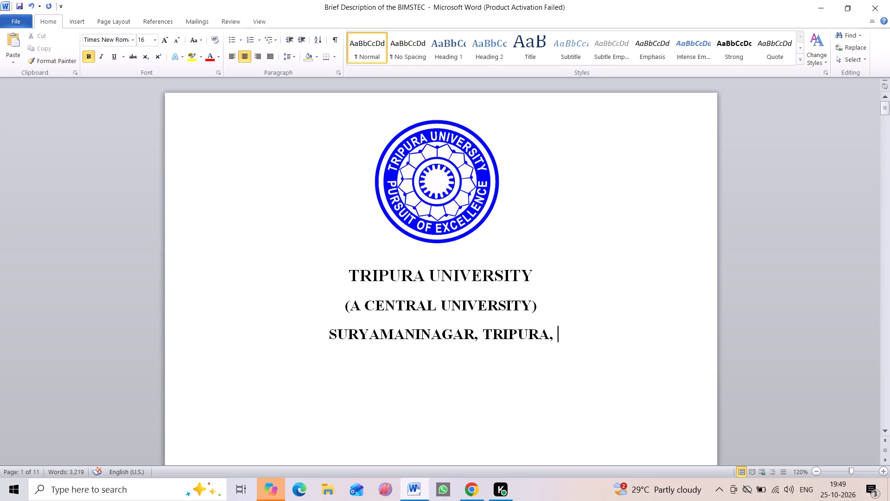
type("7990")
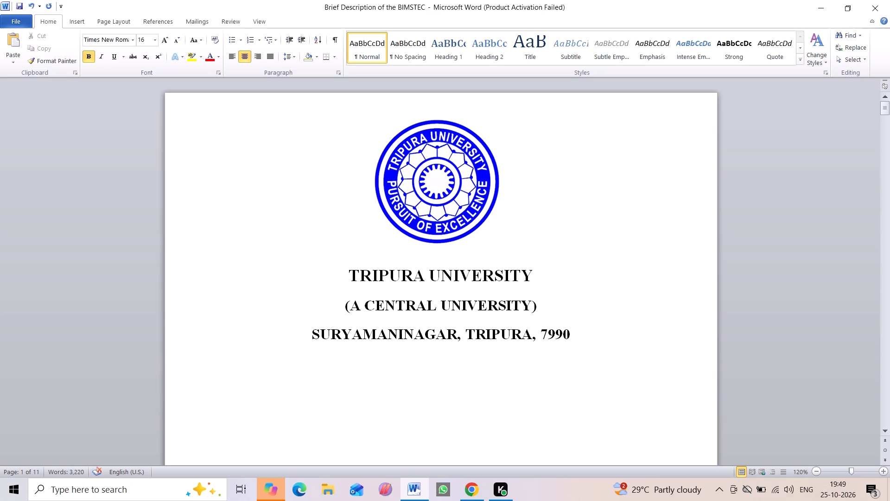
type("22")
Add the line "DEPARTMENT OF POLITICAL SCIENCE" below the university's location line on the cover page.
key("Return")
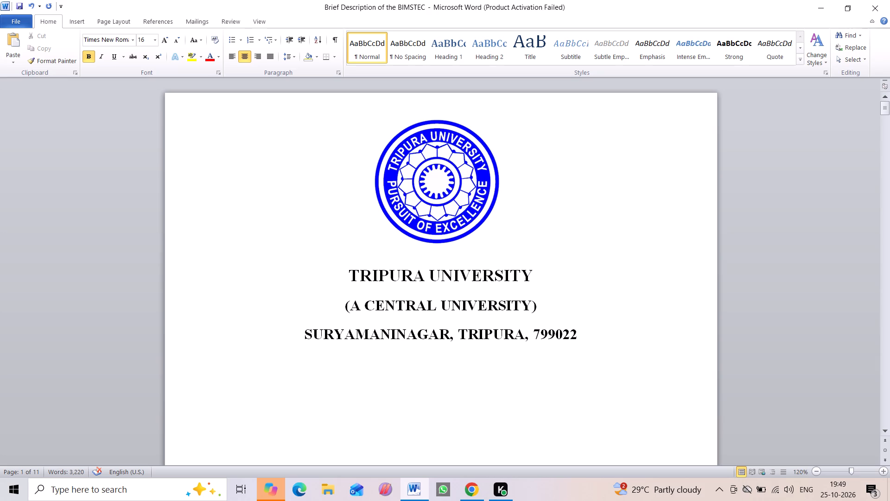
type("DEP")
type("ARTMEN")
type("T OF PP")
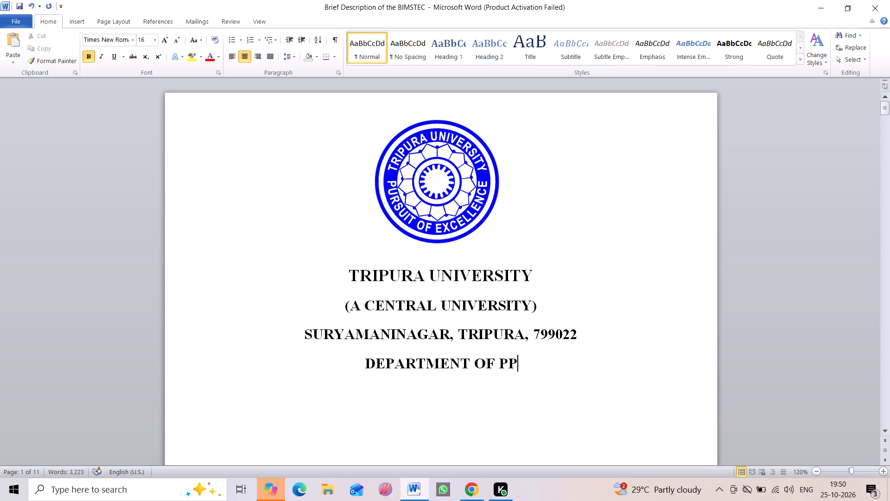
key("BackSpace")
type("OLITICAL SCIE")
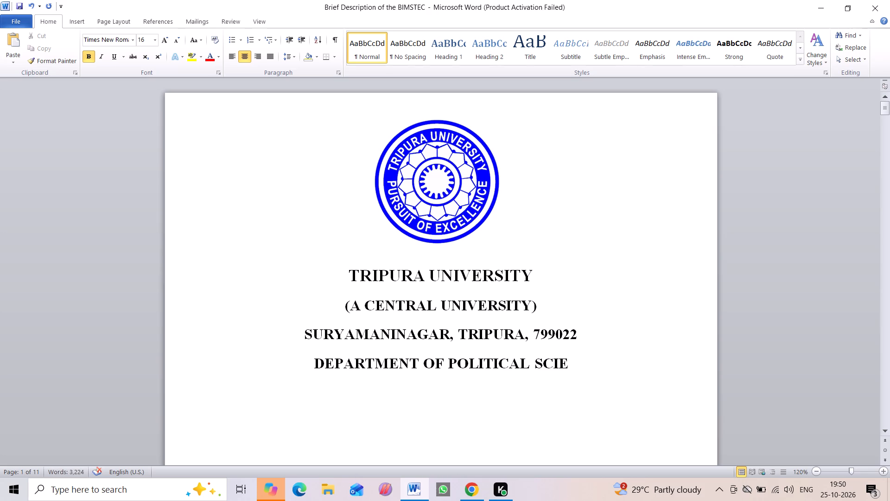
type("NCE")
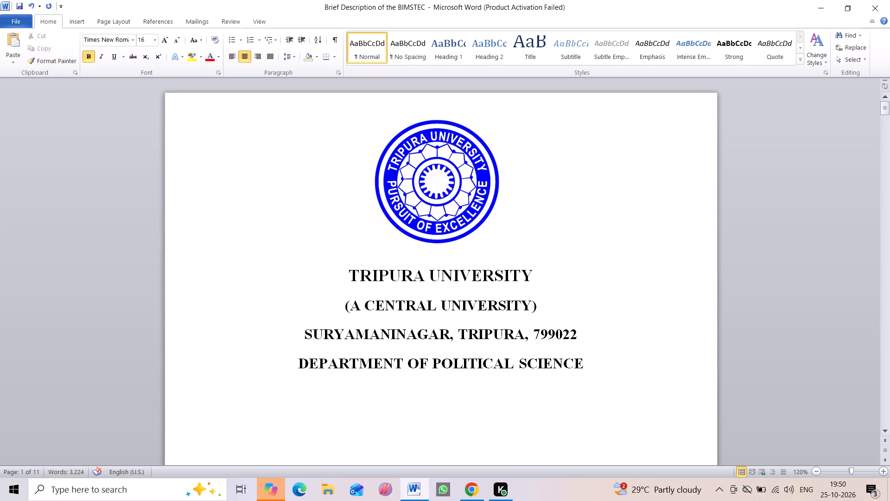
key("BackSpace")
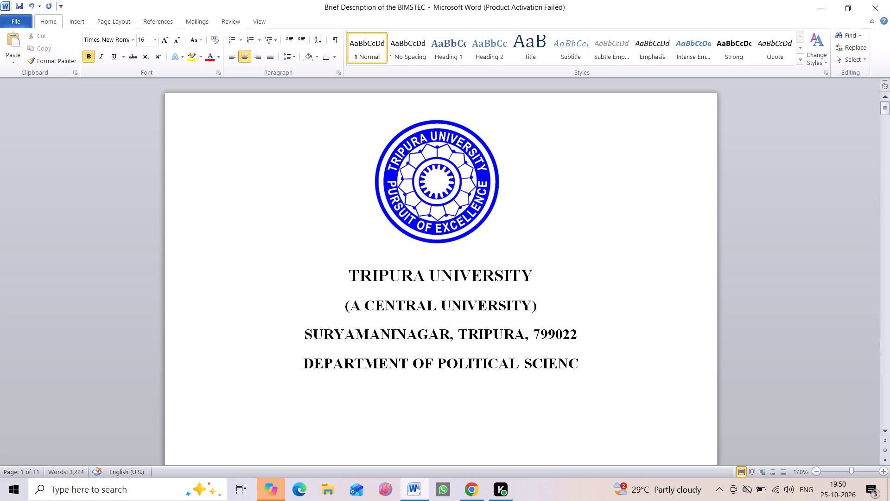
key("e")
Add a line with the label "TOPIC:" below "DEPARTMENT OF POLITICAL SCIENCE" on the cover page.
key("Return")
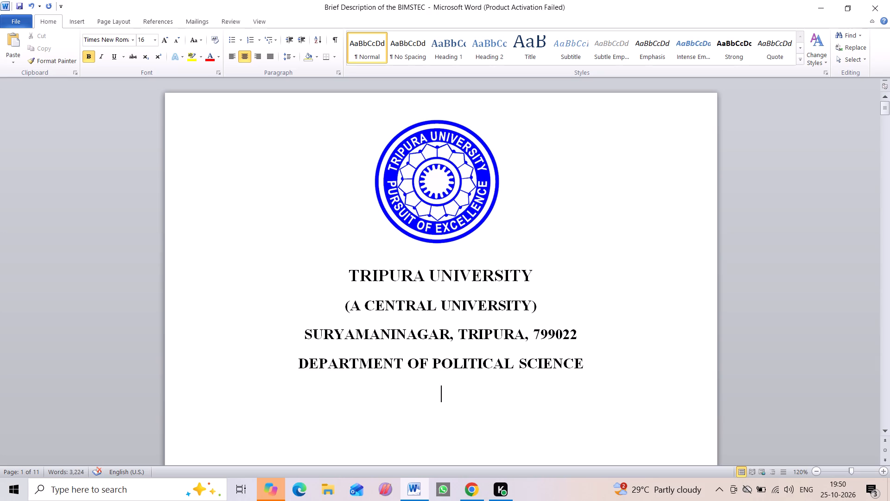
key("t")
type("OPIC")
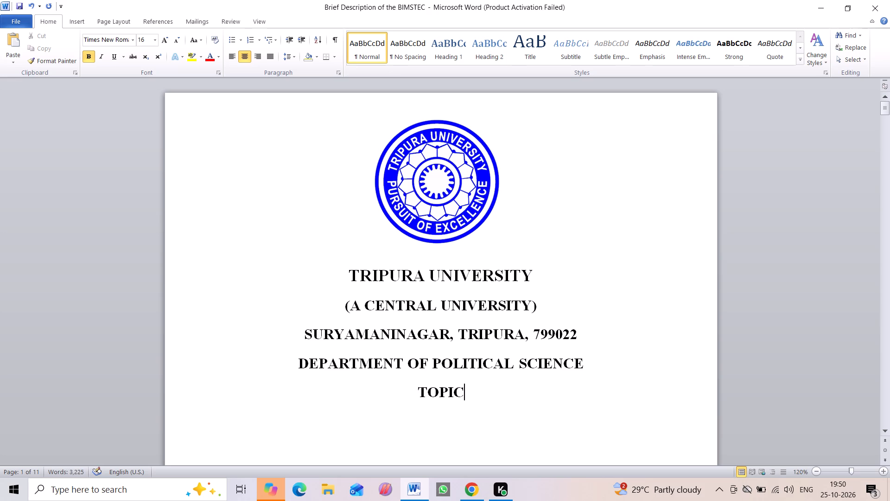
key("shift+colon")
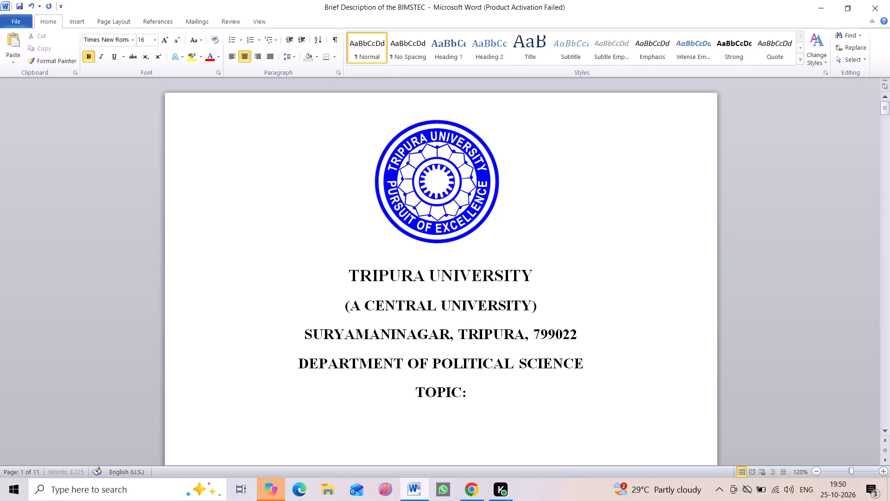
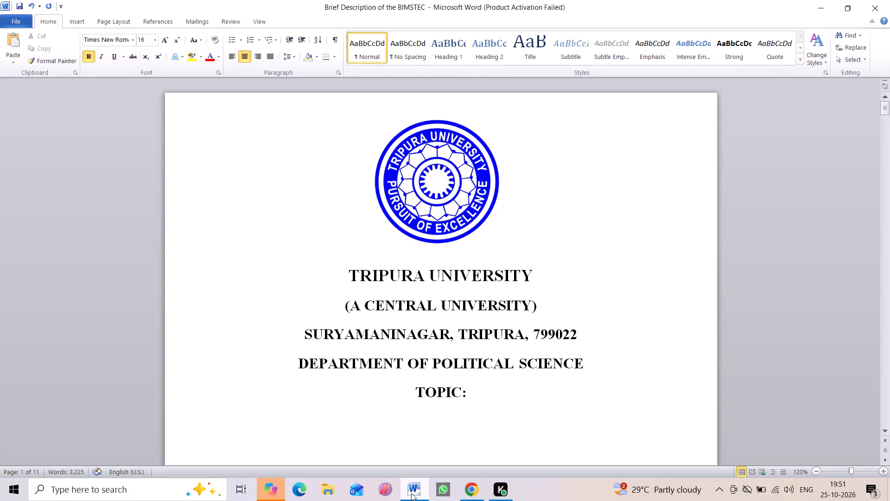
Paste the title "BIMSTEC and the Re-imagining of Bay of Bengal Regionalism" after "TOPIC:" on the cover page.
key("ctrl+v")
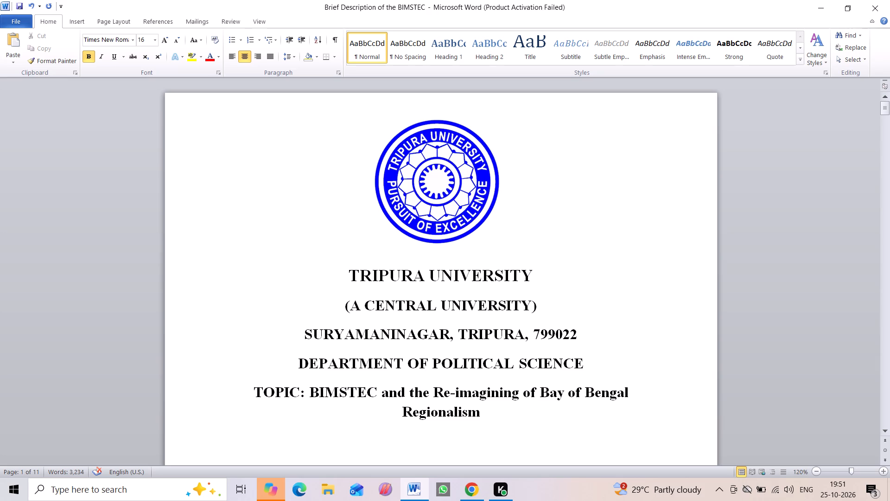
Insert a blank line between "DEPARTMENT OF POLITICAL SCIENCE" and the topic line.
left_click(600, 368)
key("Return")
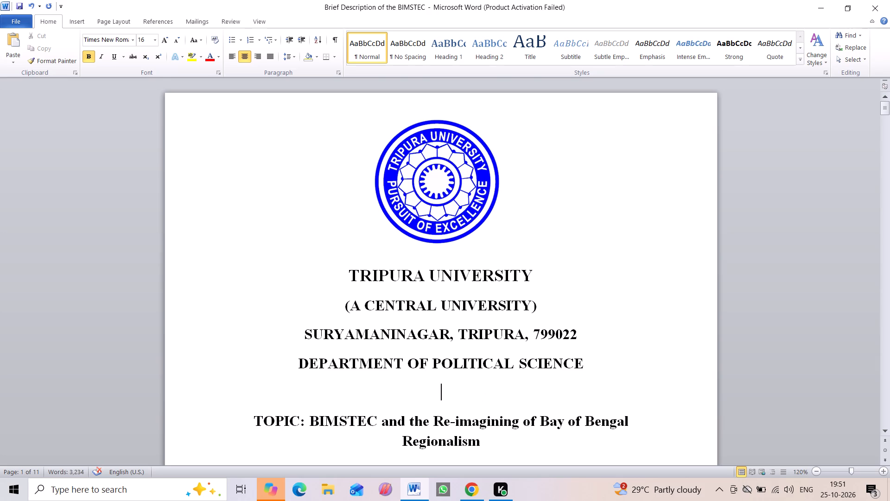
Add the line "SUBMITTED BY:-" below the topic title on the cover page.
scroll(600, 368, "down", 4)
scroll(600, 368, "down", 2, "ctrl")
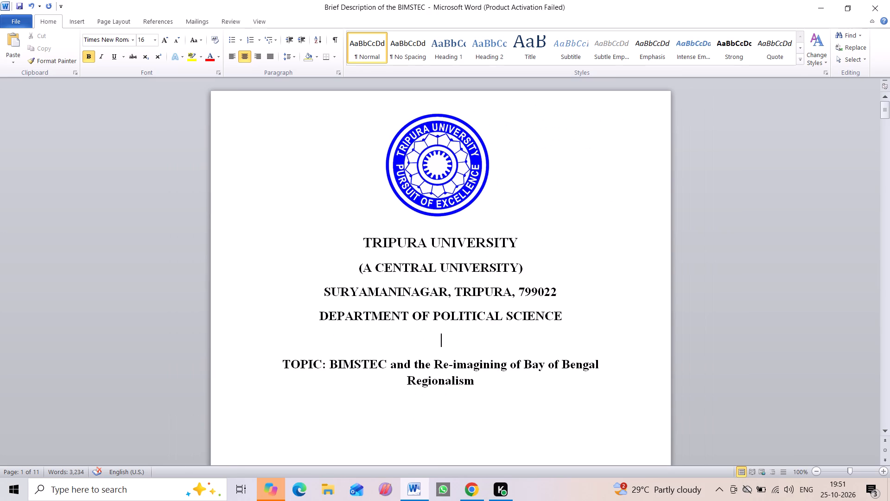
scroll(600, 368, "up", 1, "ctrl")
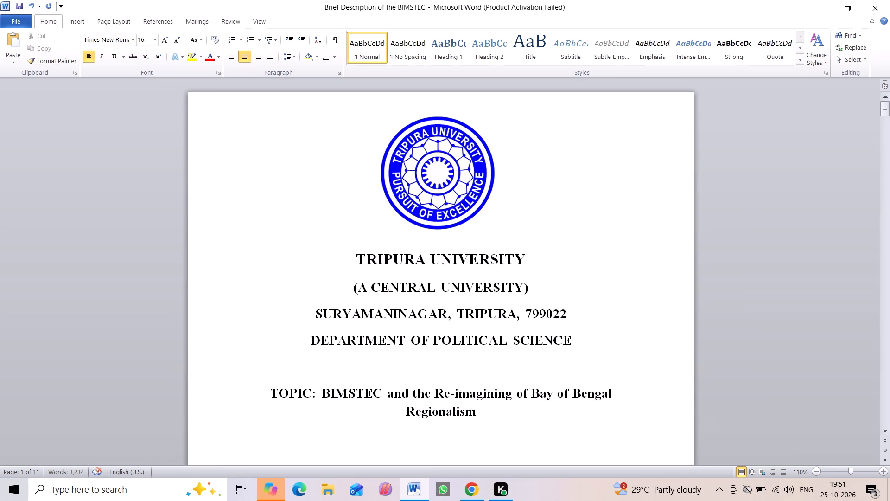
left_click(528, 422)
key("Return")
scroll(528, 422, "down", 3)
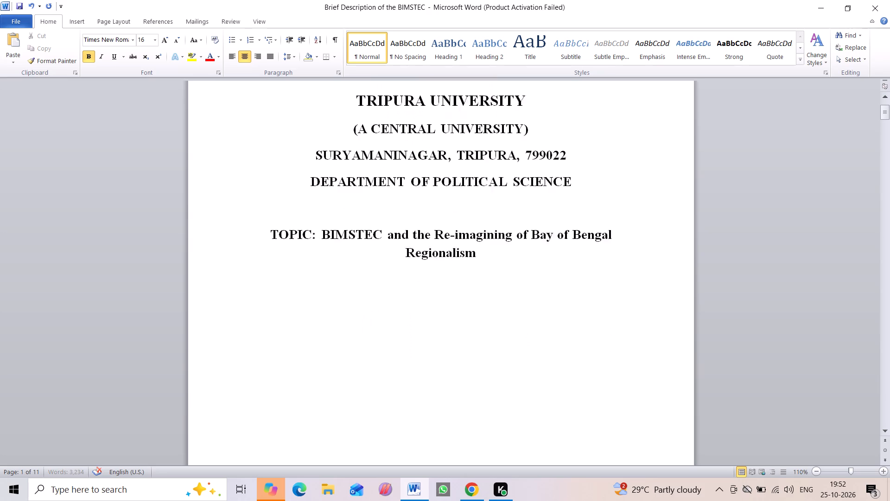
scroll(528, 422, "down", 2)
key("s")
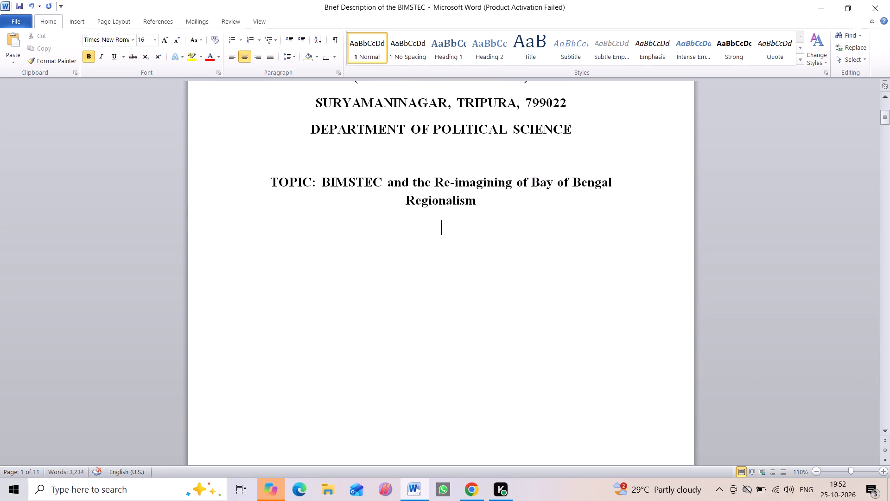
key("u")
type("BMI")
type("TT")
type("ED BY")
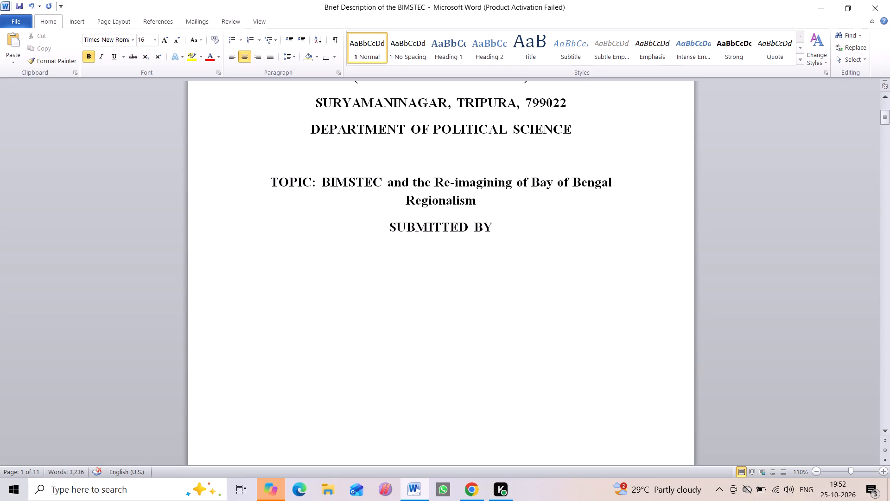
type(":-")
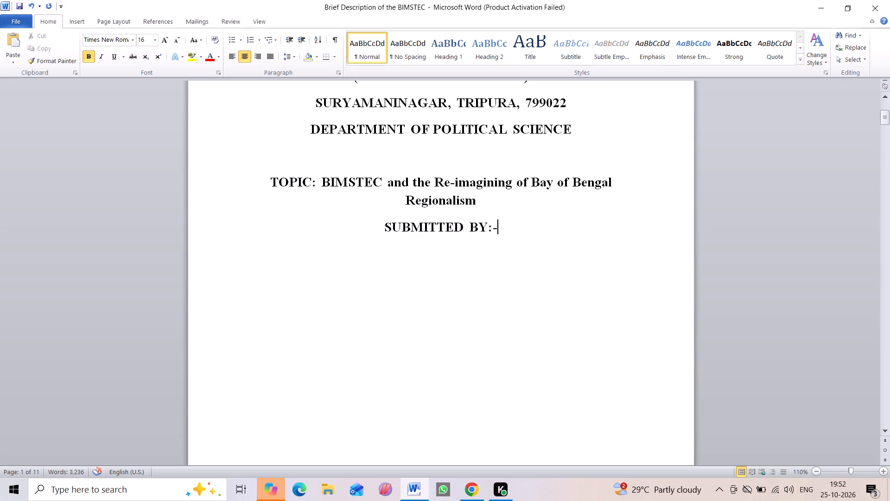
Add a "NAME:" line with the student's name below "SUBMITTED BY:-" on the cover page.
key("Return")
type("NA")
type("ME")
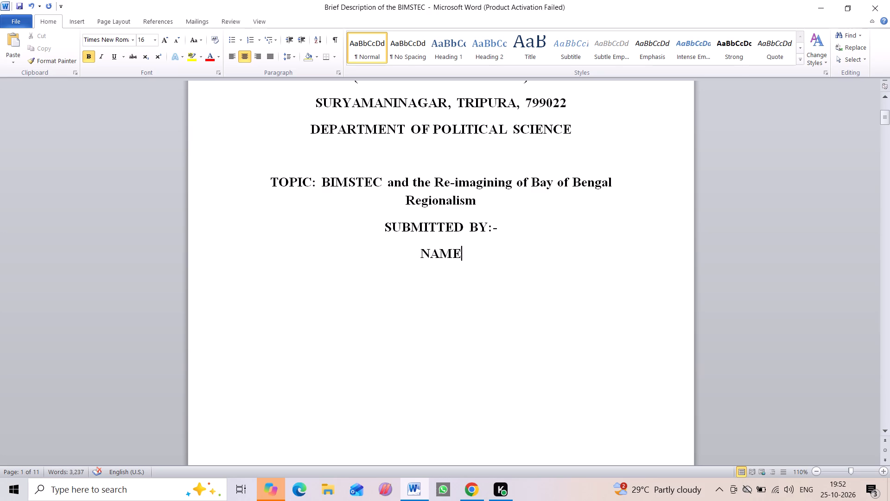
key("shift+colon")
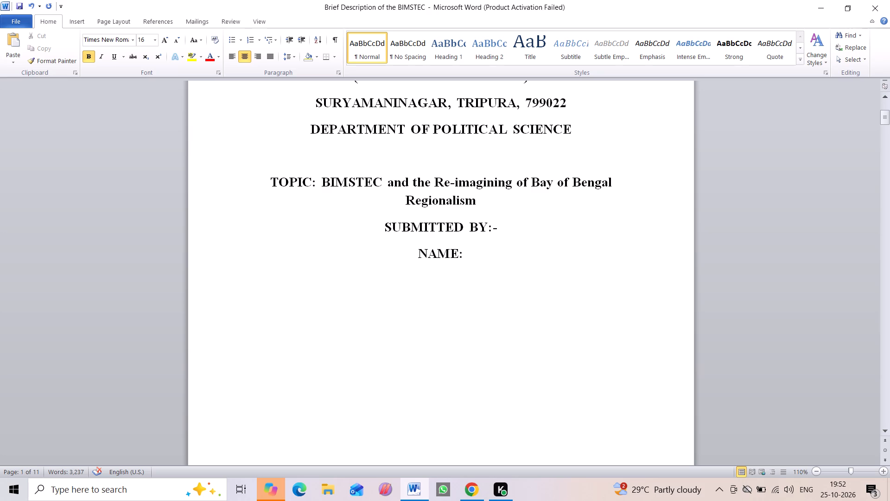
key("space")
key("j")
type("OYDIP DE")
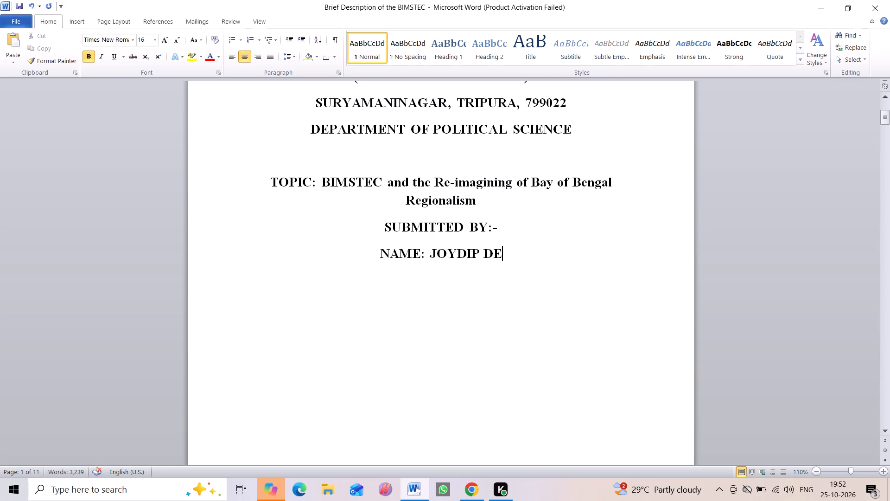
Finish the student's name on the "NAME:" line below "SUBMITTED BY:-" and start a new line.
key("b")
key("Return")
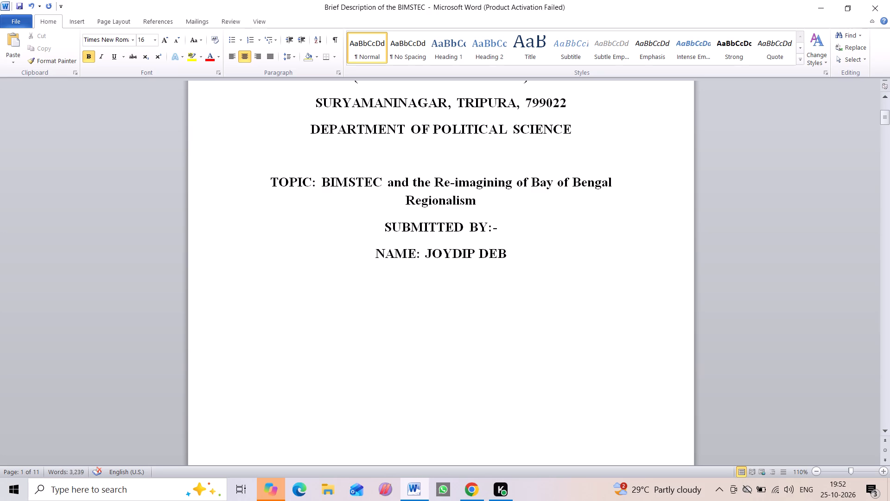
Add the line "IMD 7TH SEMESTER" below the student's name on the cover page.
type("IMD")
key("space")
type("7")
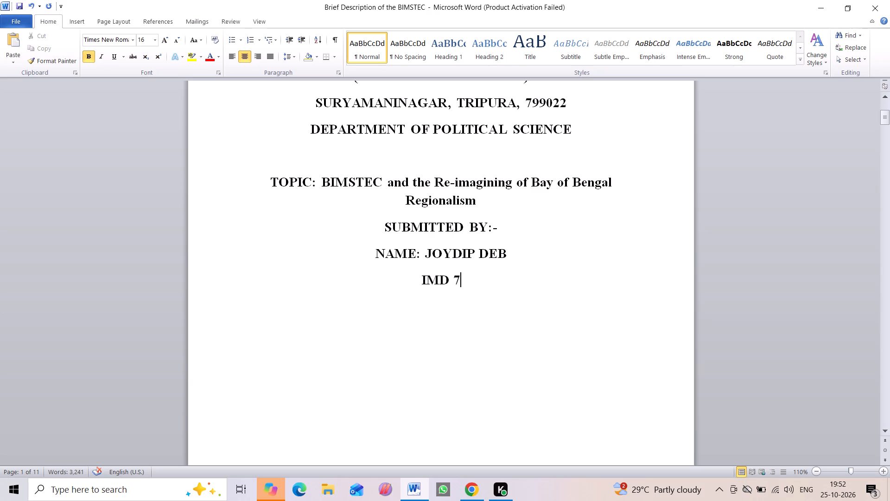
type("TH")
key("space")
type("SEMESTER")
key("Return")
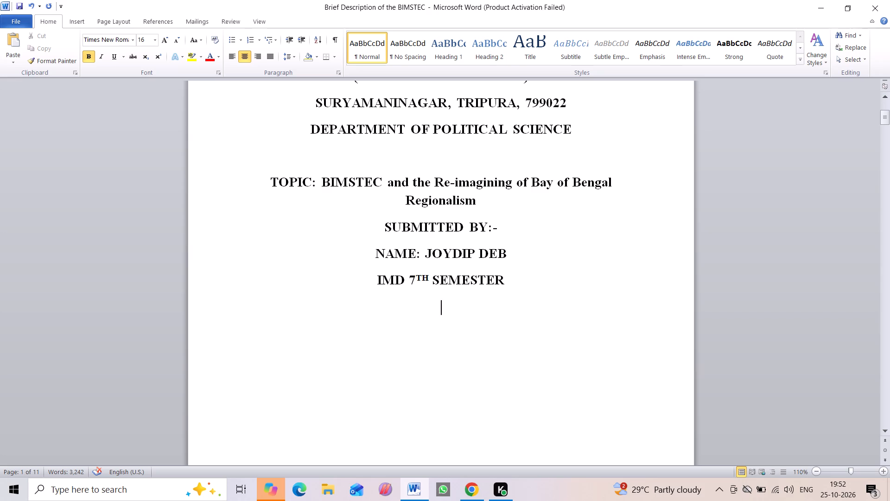
Add the line "MA 1ST SEMESTER POLITICAL SCIENCE" below "IMD 7TH SEMESTER".
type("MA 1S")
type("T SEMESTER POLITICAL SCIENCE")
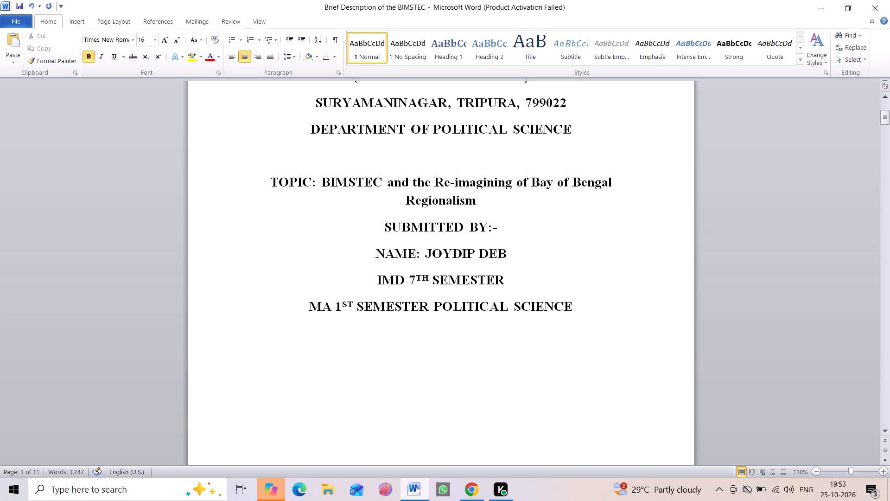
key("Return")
Add an "ENROLLMENT NO.:" line with the student's enrollment number below the MA semester line.
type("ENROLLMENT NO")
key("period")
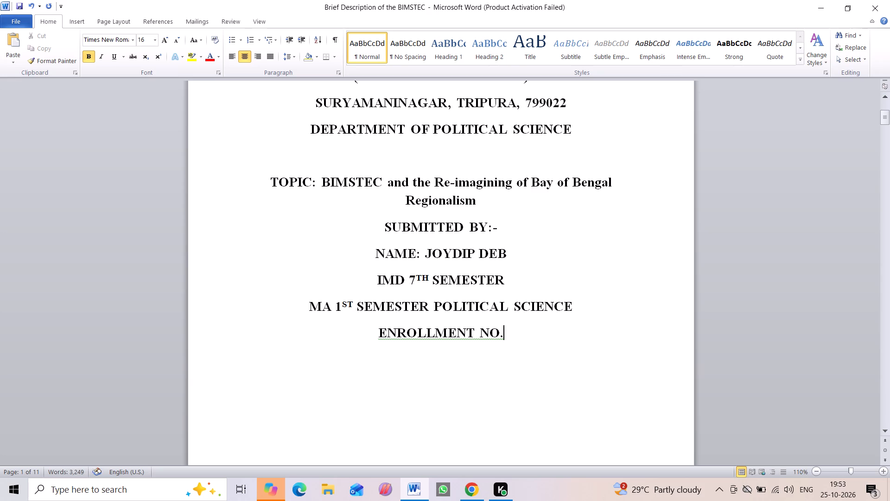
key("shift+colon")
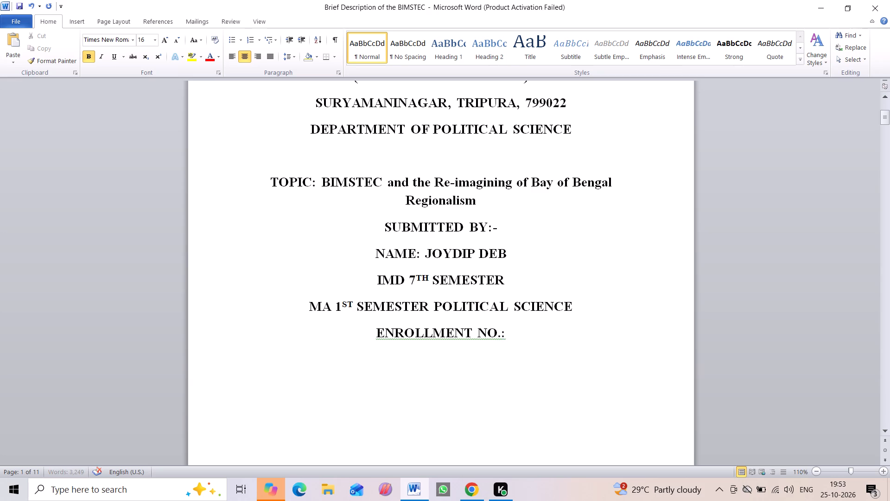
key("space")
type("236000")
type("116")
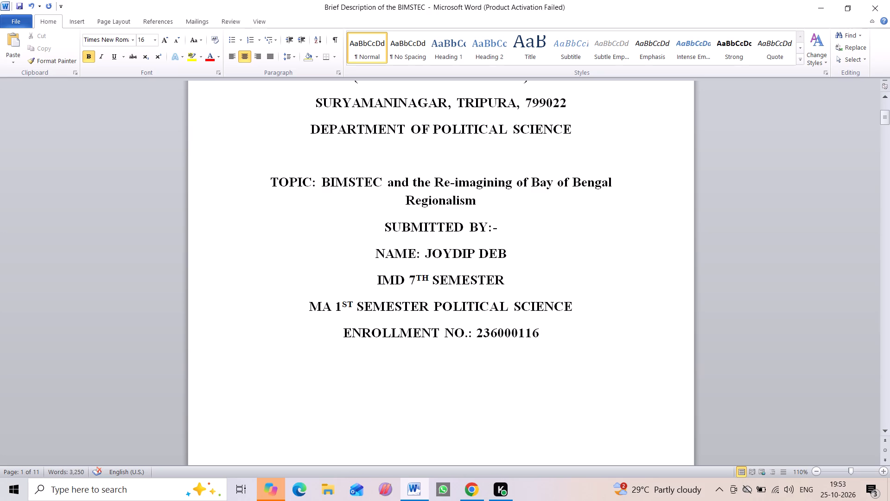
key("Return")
Add a "SUBMITTED TO:-" line below the enrollment number on the cover page and start a new line.
scroll(204, 130, "down", 1)
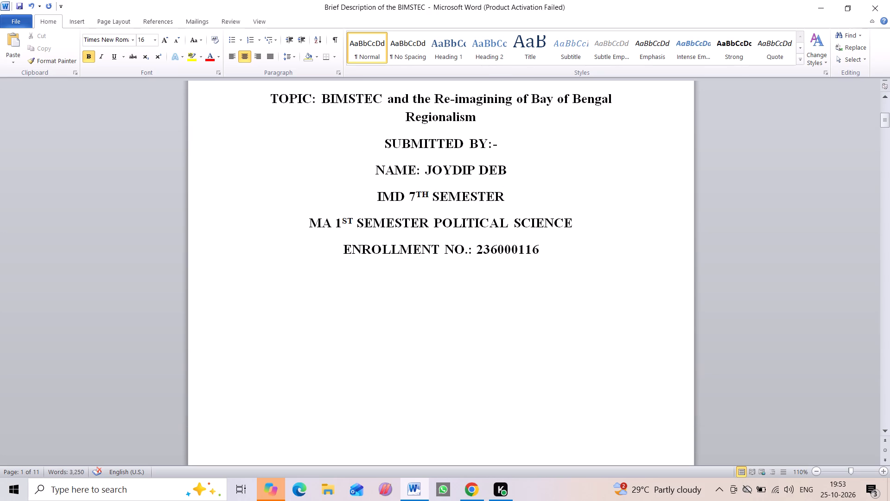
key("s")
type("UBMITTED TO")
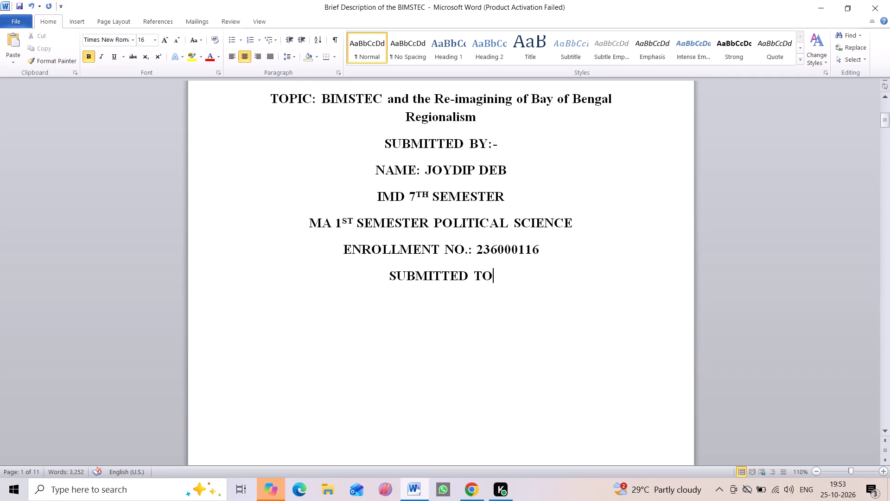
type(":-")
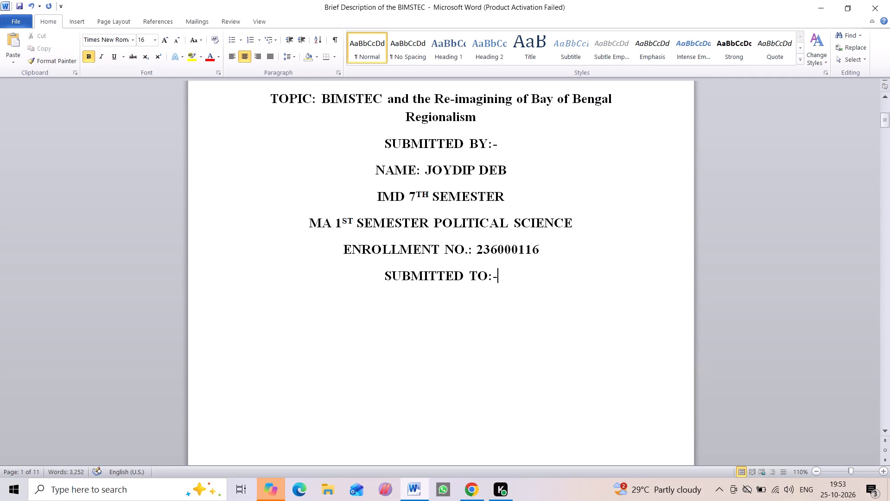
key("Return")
Set the font size of the "SUBMITTED BY:-" line to 14.
left_click_drag(385, 145, 494, 149)
left_click(154, 43)
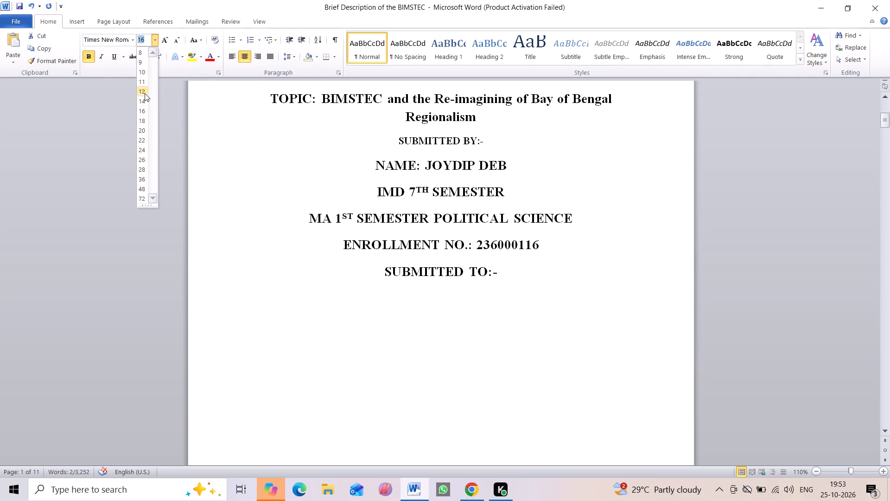
left_click(145, 100)
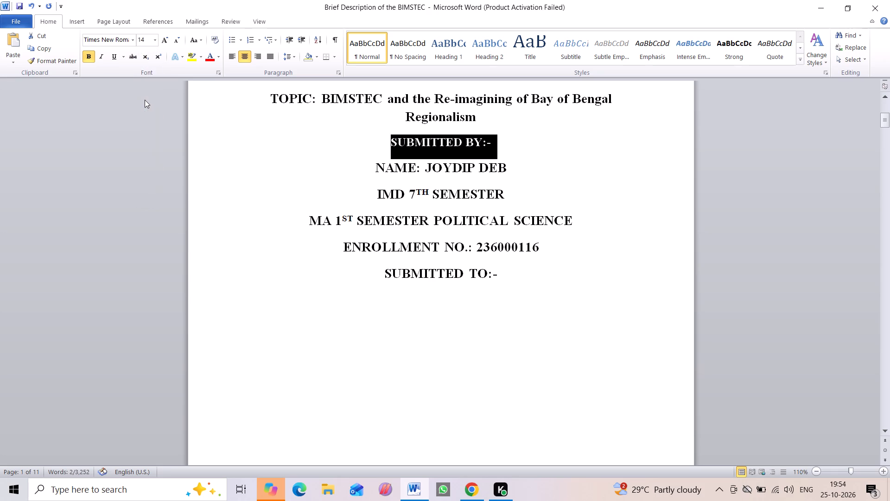
left_click(184, 187)
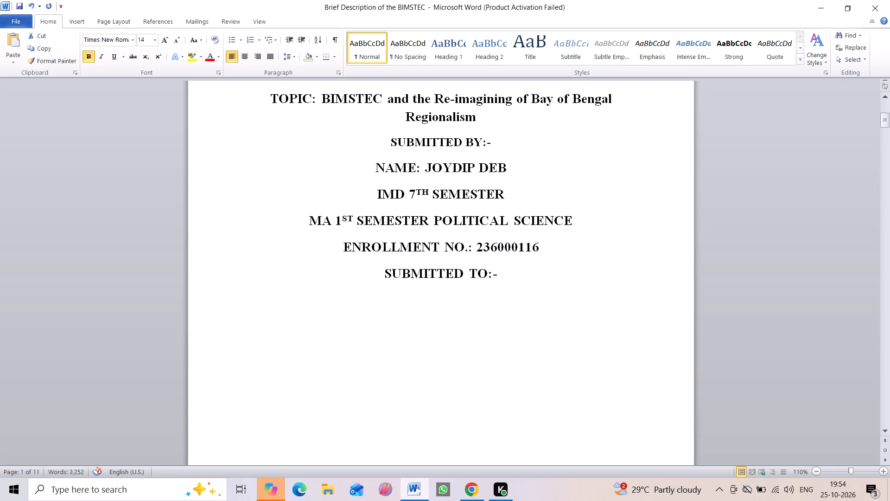
Set the font size of the "SUBMITTED TO:-" line to 12.
left_click_drag(384, 275, 482, 279)
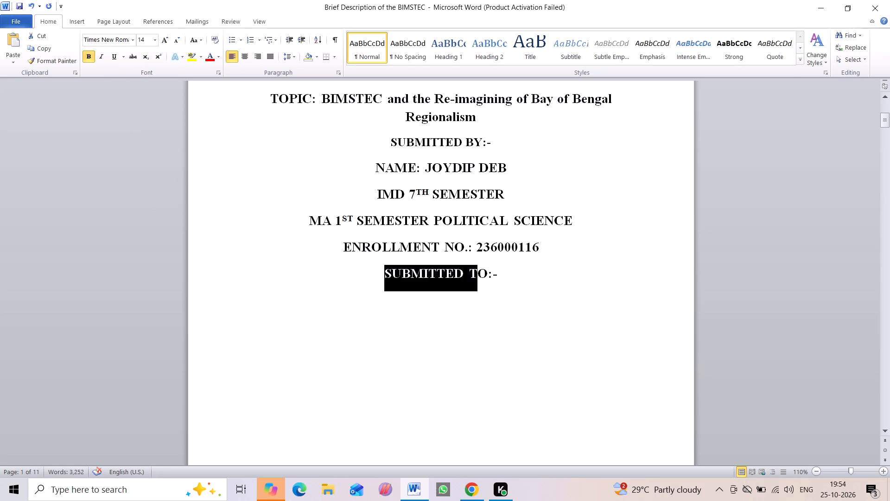
left_click_drag(482, 279, 496, 278)
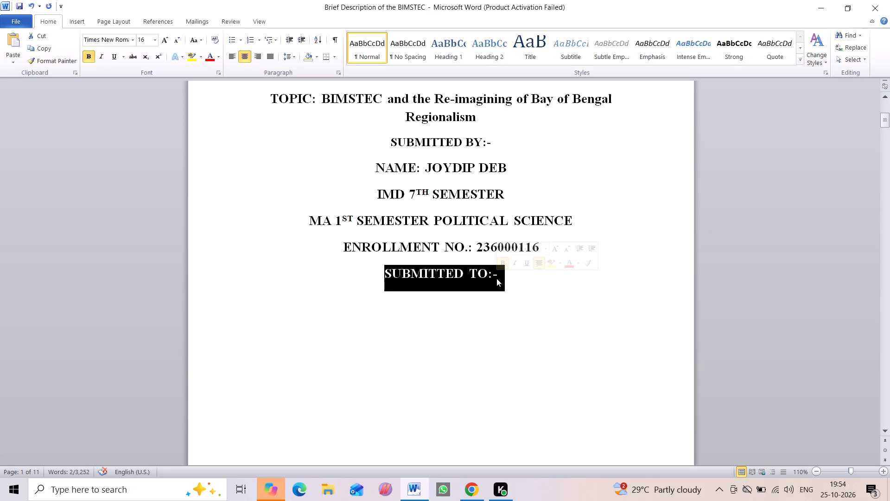
left_click(154, 44)
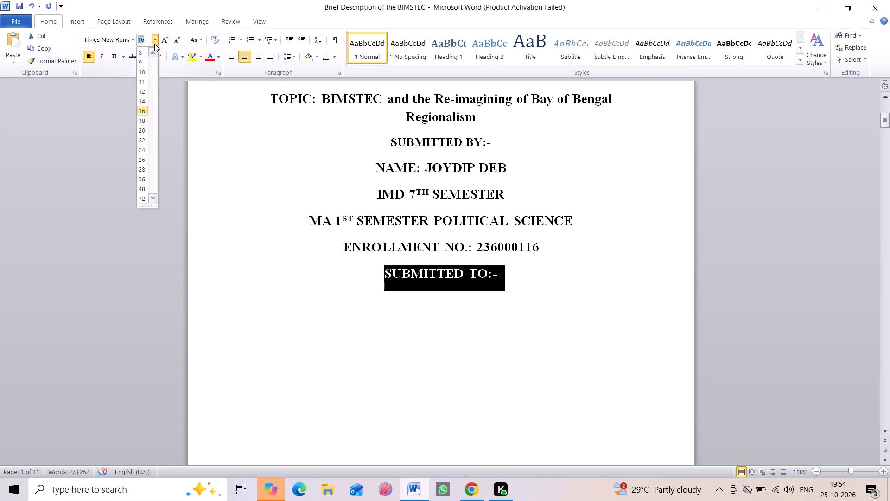
left_click(141, 93)
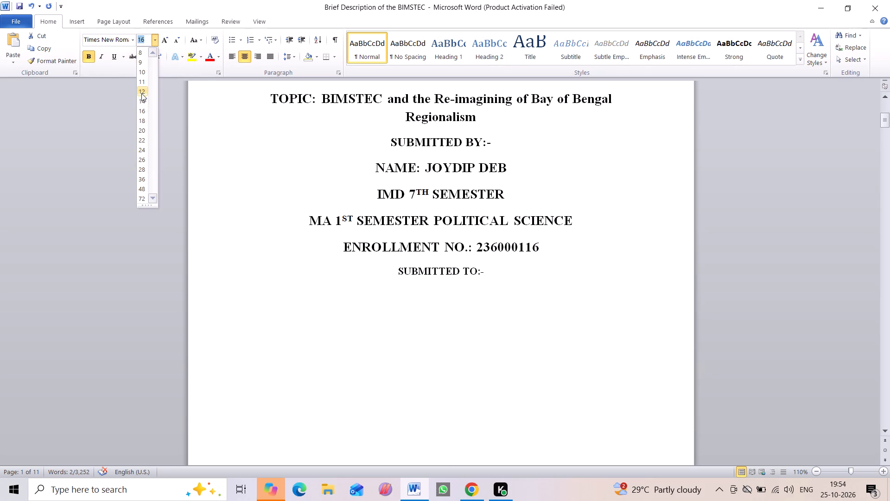
left_click(513, 324)
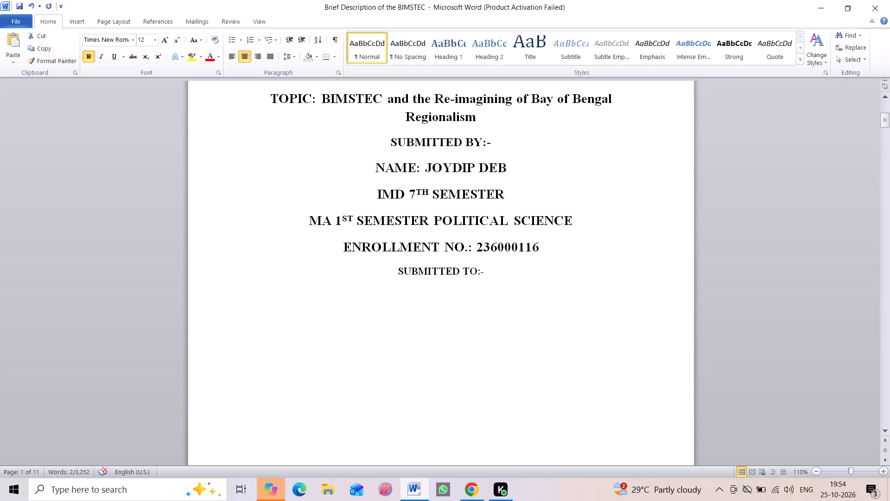
Set the font size of the "SUBMITTED TO:-" line on the cover page to 14.
left_click(353, 289)
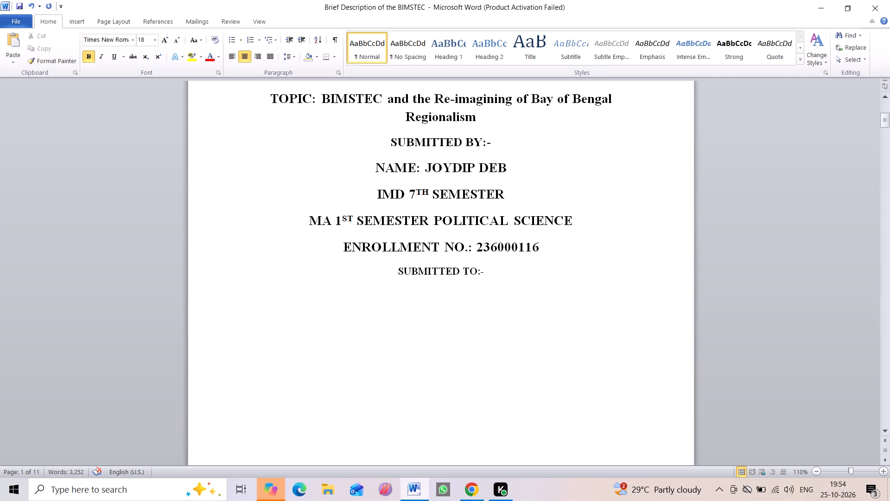
scroll(353, 289, "up", 2)
scroll(353, 289, "down", 2)
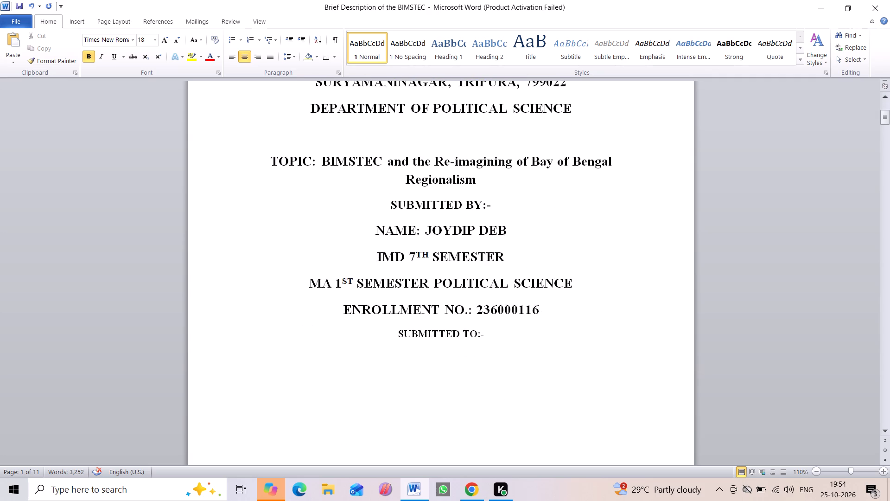
left_click_drag(399, 330, 493, 336)
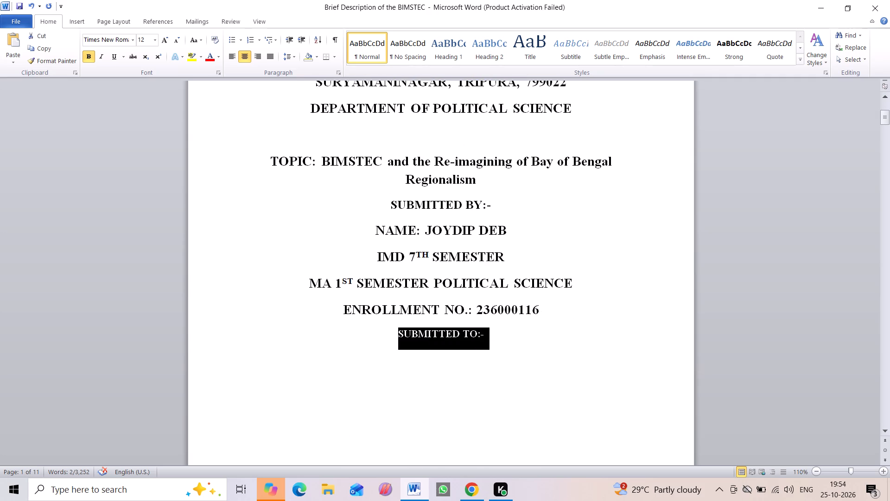
left_click(153, 40)
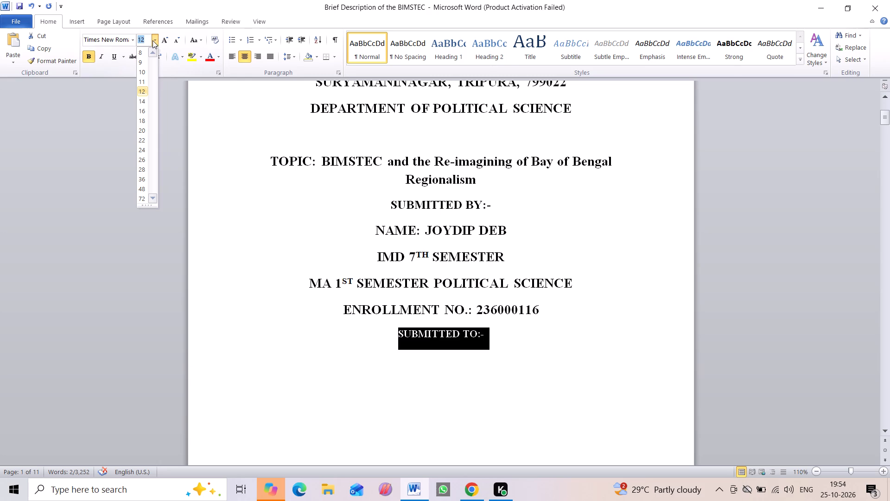
left_click(145, 99)
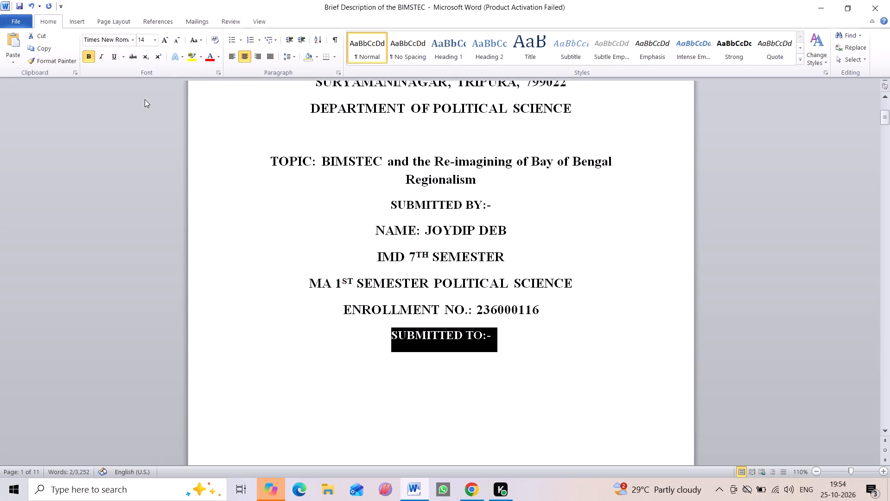
left_click(376, 389)
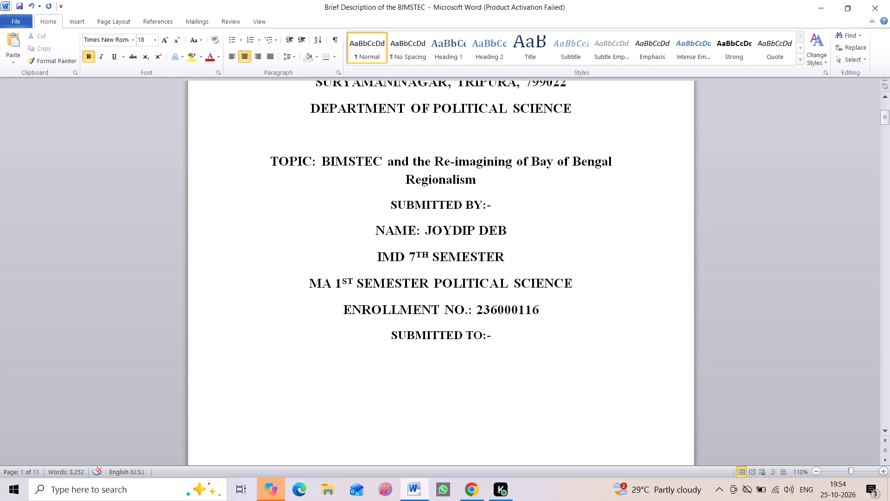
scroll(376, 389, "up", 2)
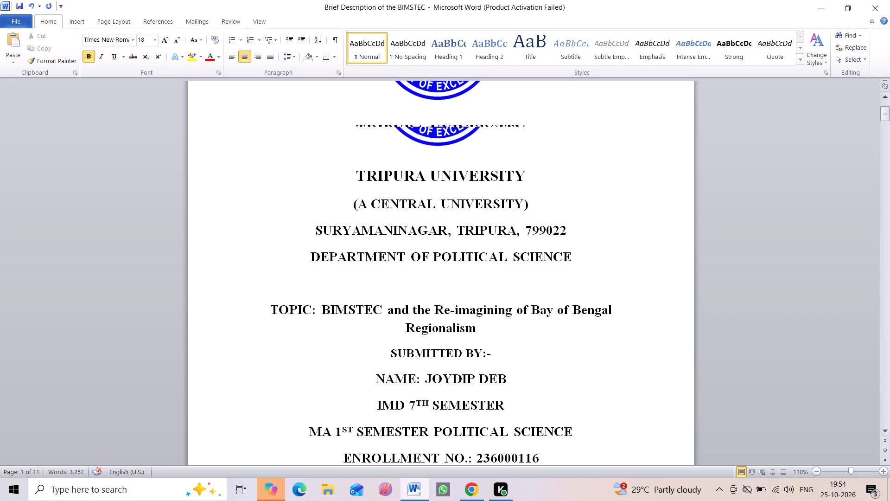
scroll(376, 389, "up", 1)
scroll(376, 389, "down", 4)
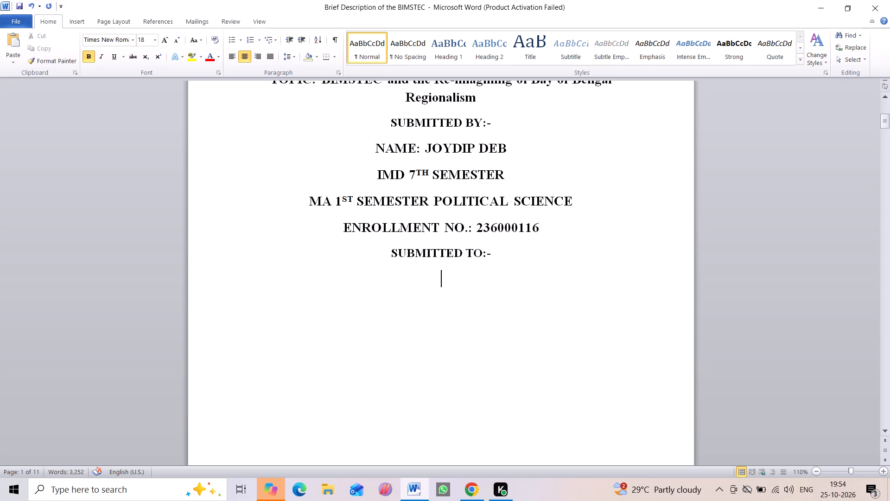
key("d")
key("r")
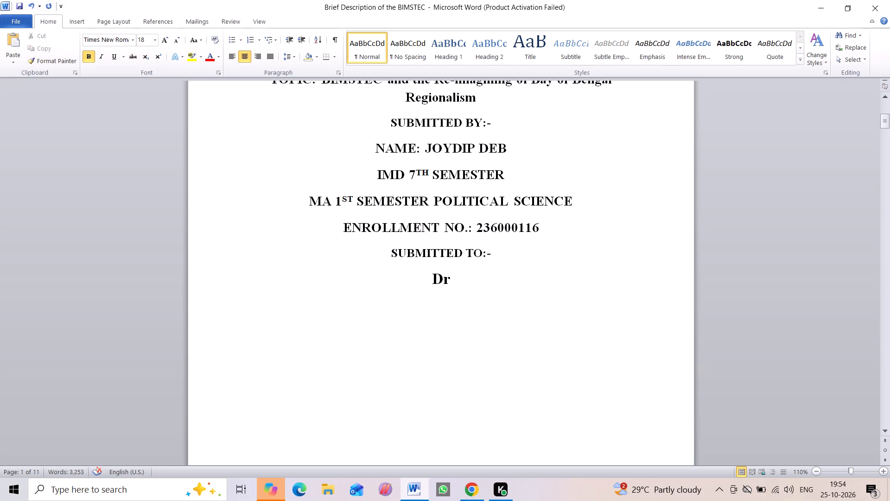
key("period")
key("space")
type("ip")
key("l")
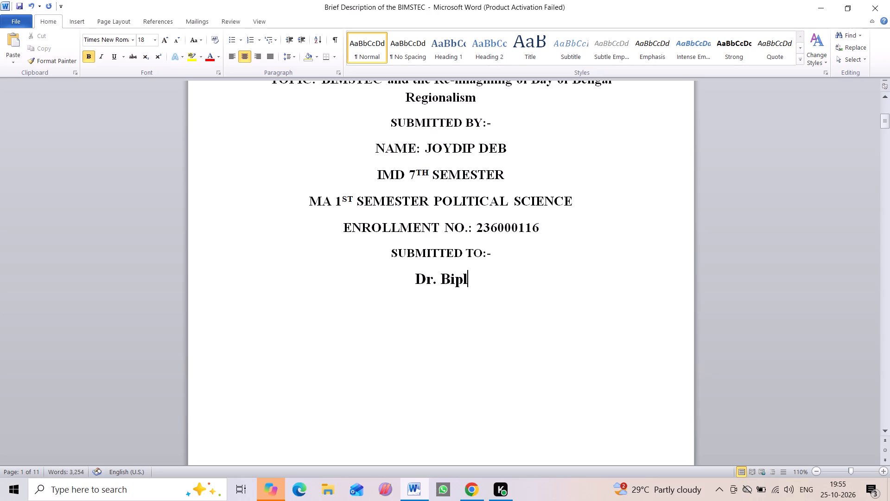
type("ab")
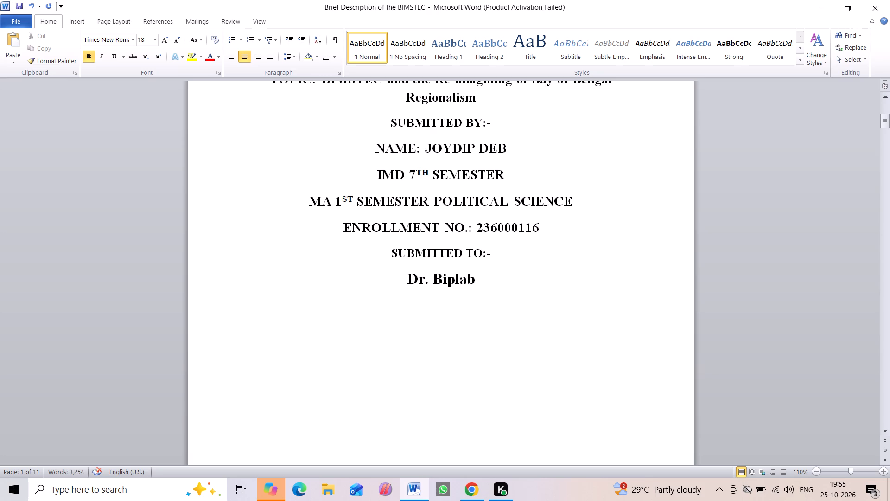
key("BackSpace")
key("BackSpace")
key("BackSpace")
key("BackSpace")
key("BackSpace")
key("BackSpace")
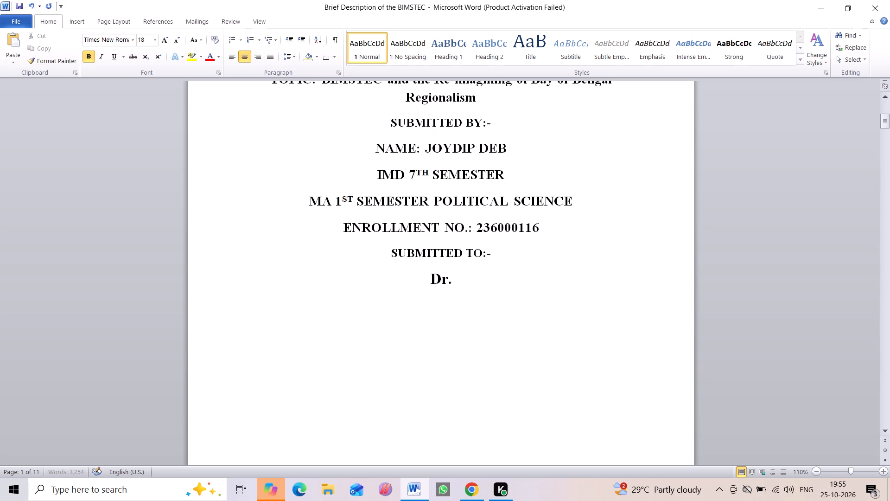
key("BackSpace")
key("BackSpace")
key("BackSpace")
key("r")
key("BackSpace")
Enter the recipient's full name in capitals with the title "DR." on the line below "SUBMITTED TO:-" on the cover page.
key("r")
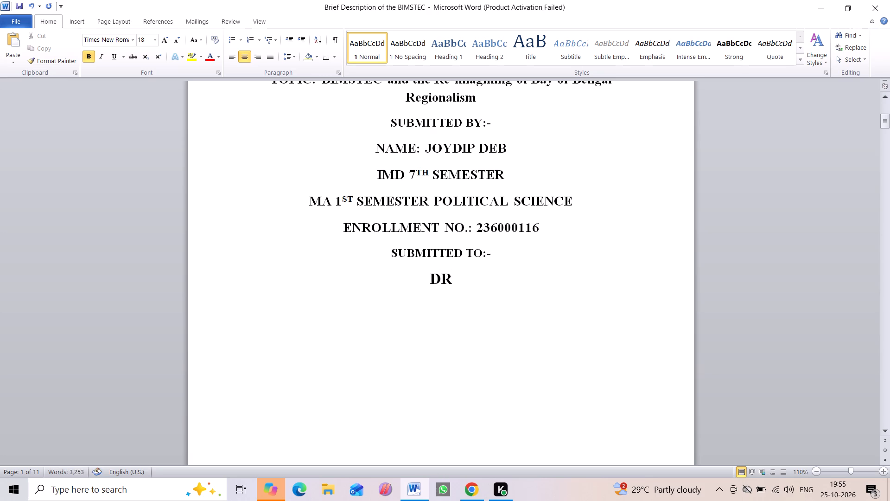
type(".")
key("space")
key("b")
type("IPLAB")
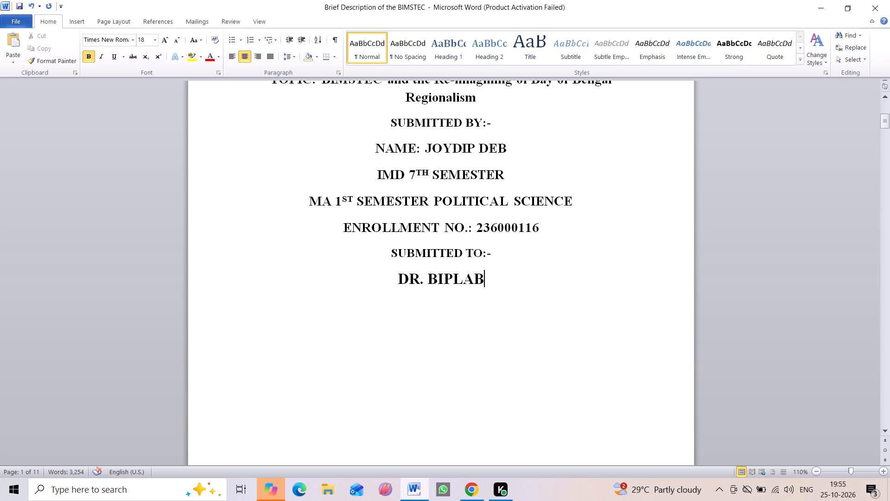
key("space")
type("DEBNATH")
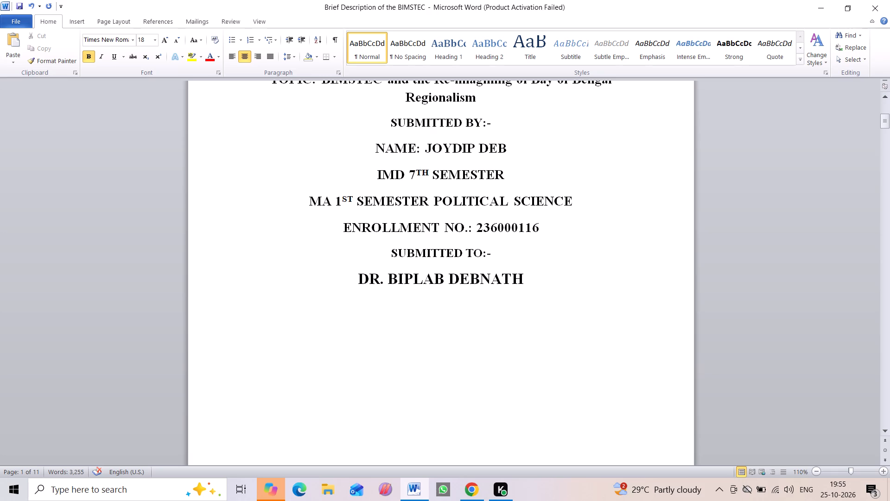
Set the font size of the teacher's name line below "SUBMITTED TO:-" to 16.
scroll(369, 393, "down", 2)
scroll(369, 393, "up", 2)
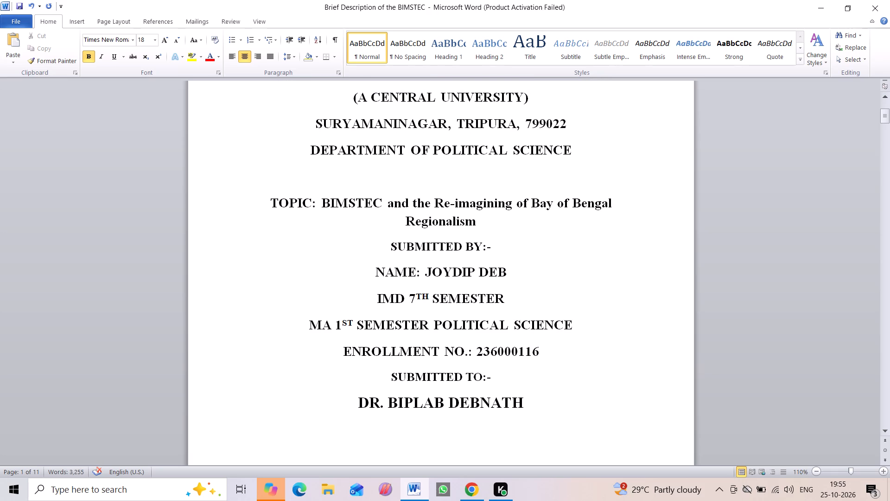
left_click_drag(394, 266, 462, 269)
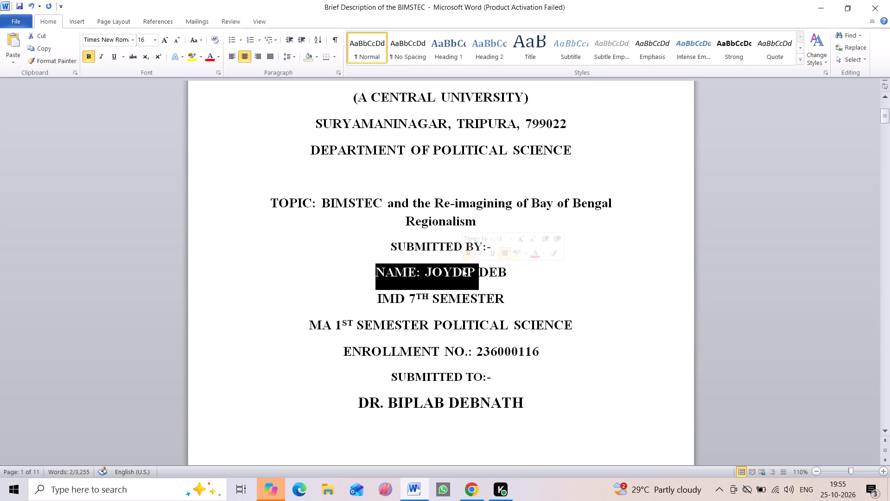
left_click(556, 287)
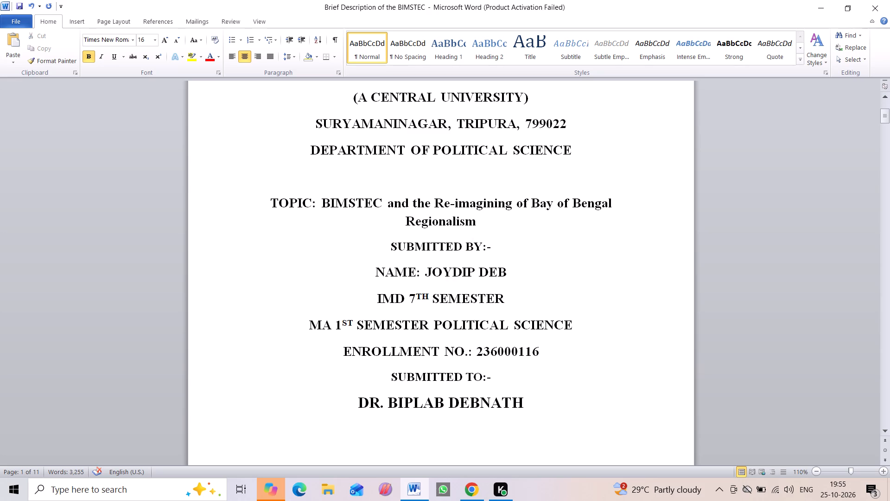
left_click_drag(383, 406, 455, 401)
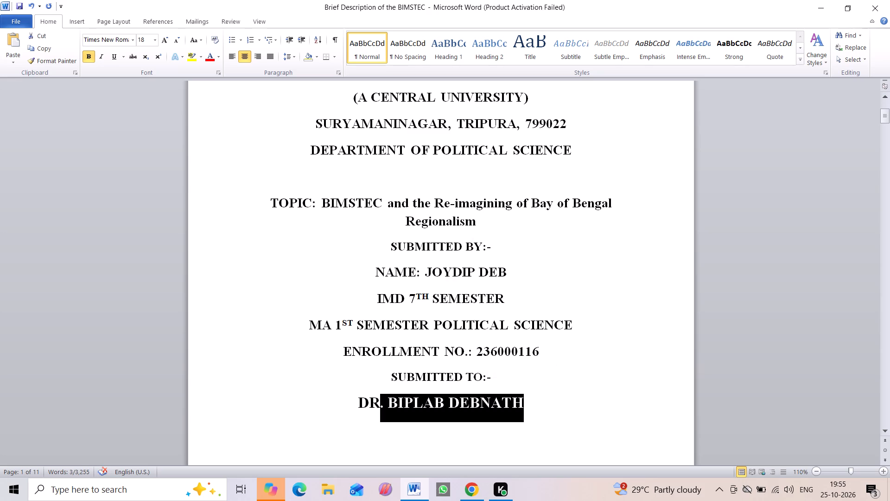
left_click_drag(219, 388, 320, 413)
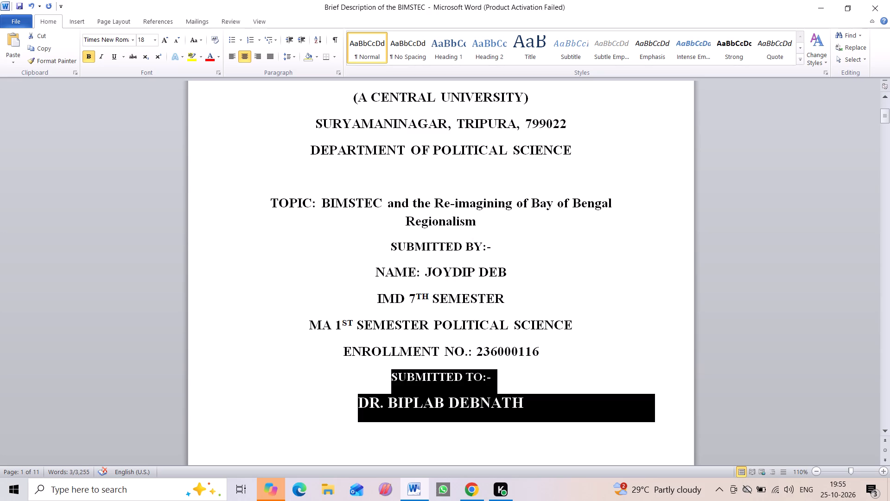
left_click_drag(320, 413, 315, 414)
left_click(315, 414)
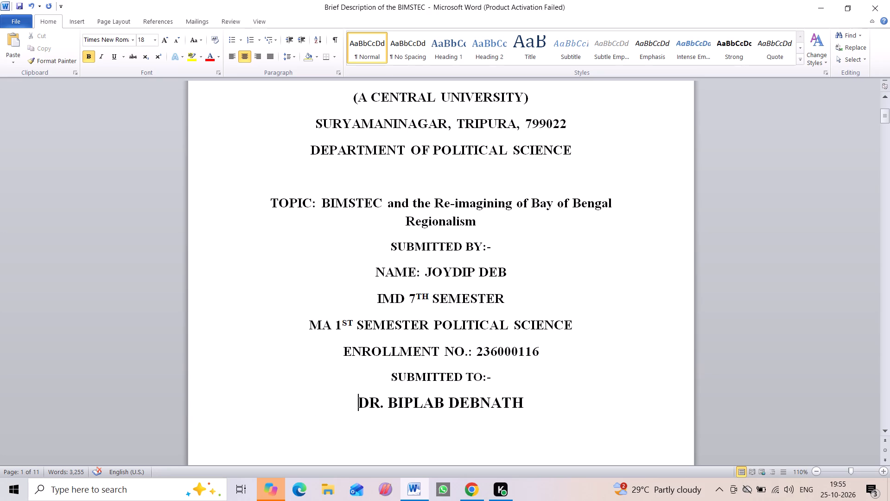
left_click_drag(355, 405, 516, 414)
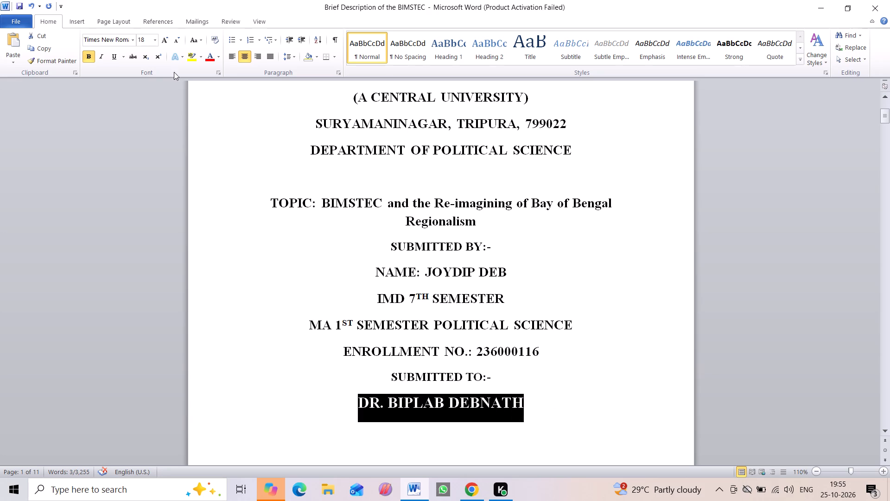
left_click(154, 43)
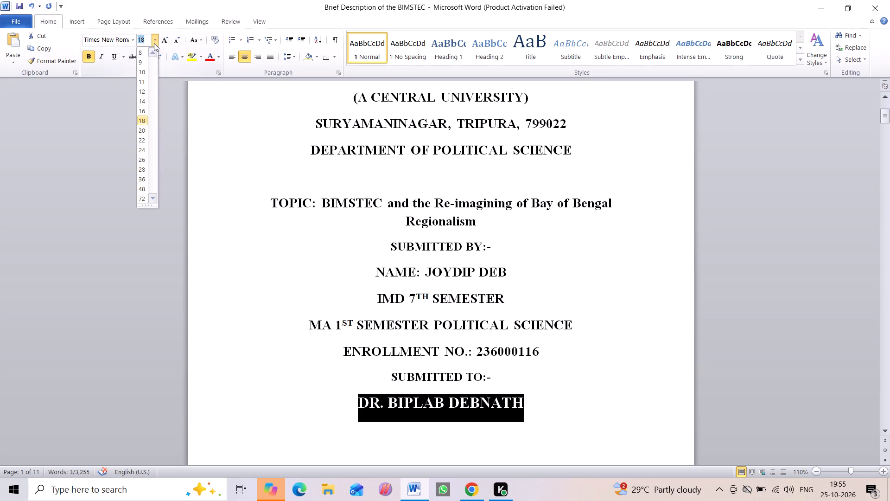
left_click(144, 109)
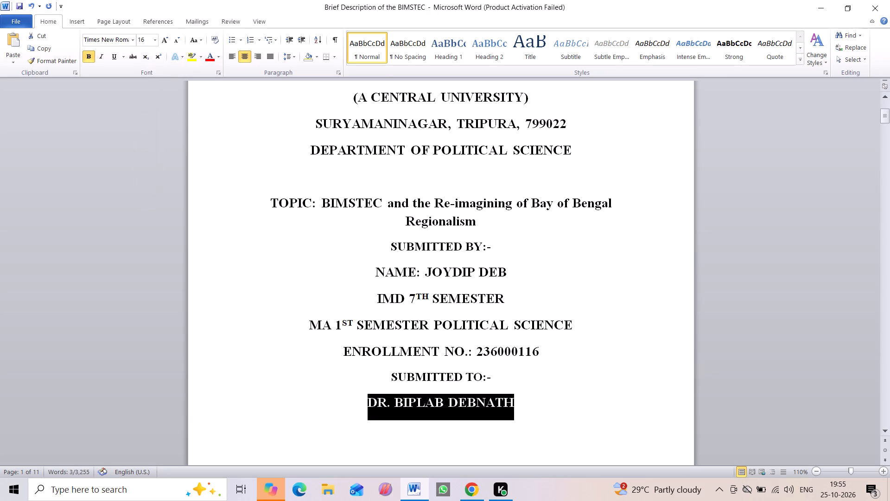
left_click(328, 430)
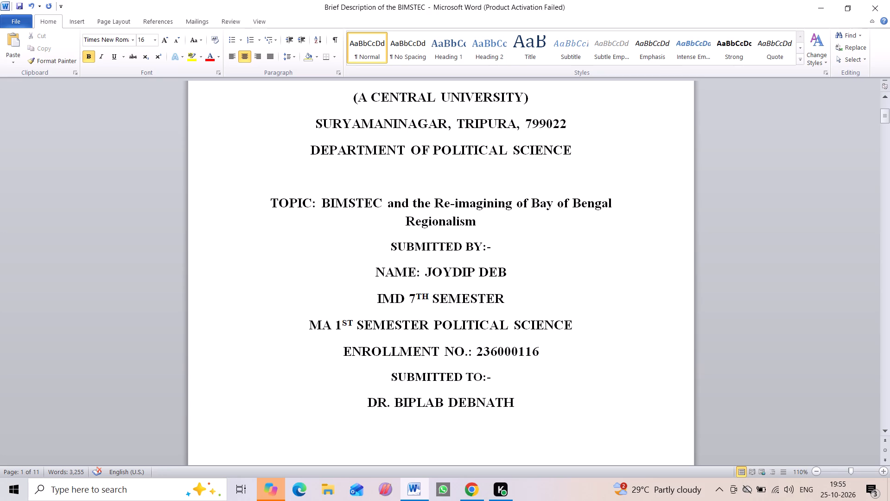
Add an "ASSOCIATE PROFESSOR" line below the teacher's name on the cover page.
left_click(521, 402)
key("Return")
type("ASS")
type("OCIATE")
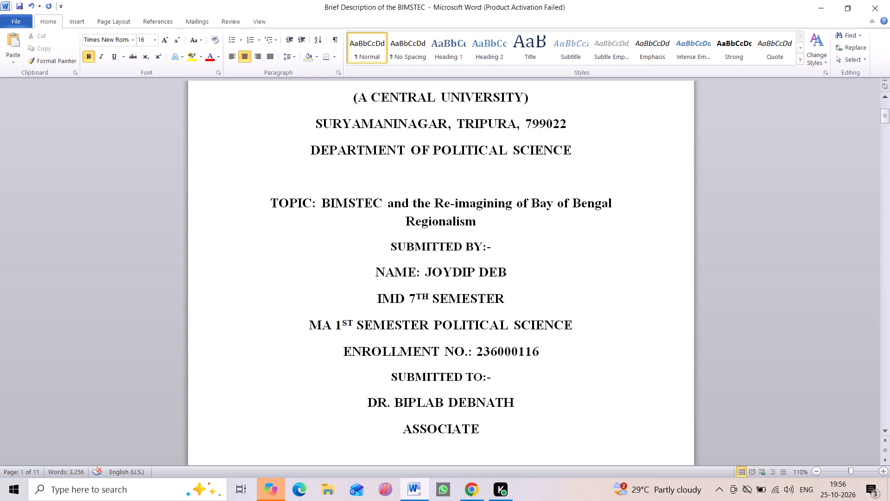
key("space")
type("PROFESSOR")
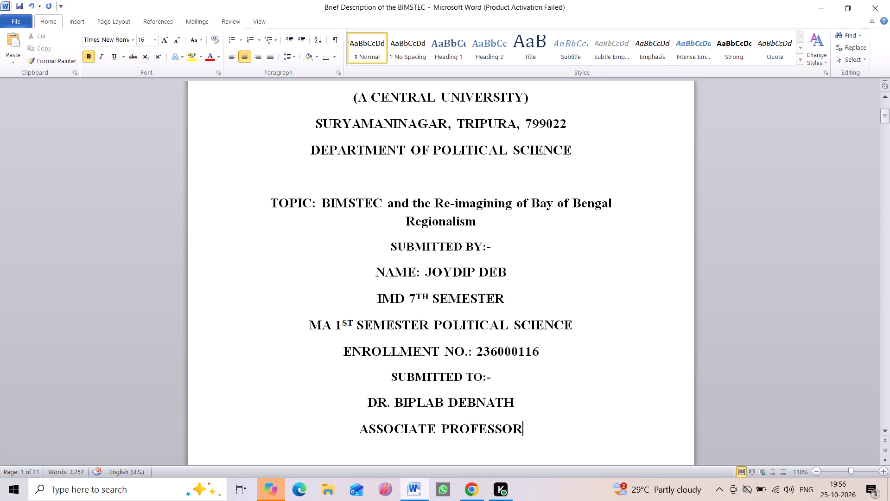
Add a "DEPARTMENT OF POLITICAL SCIENCE" line below "ASSOCIATE PROFESSOR" on the cover page.
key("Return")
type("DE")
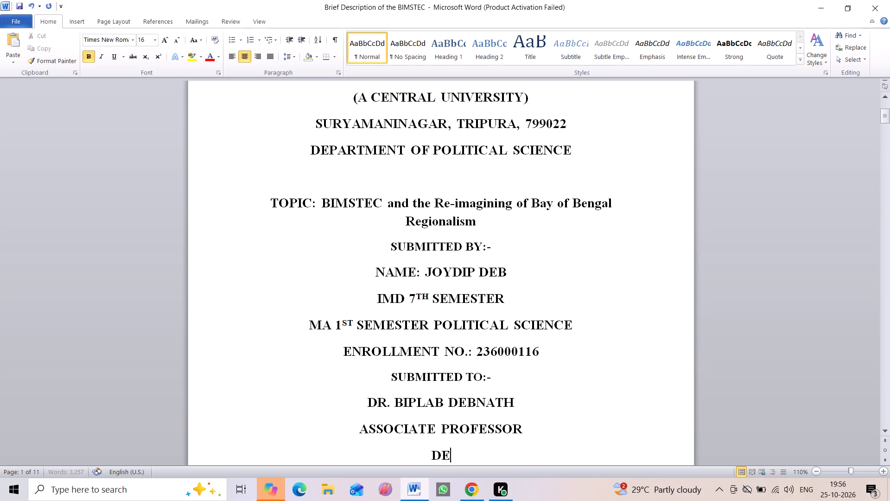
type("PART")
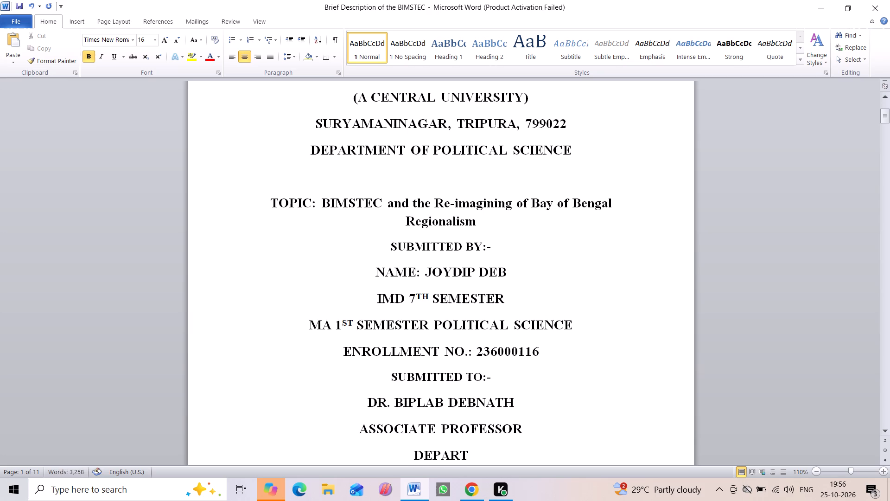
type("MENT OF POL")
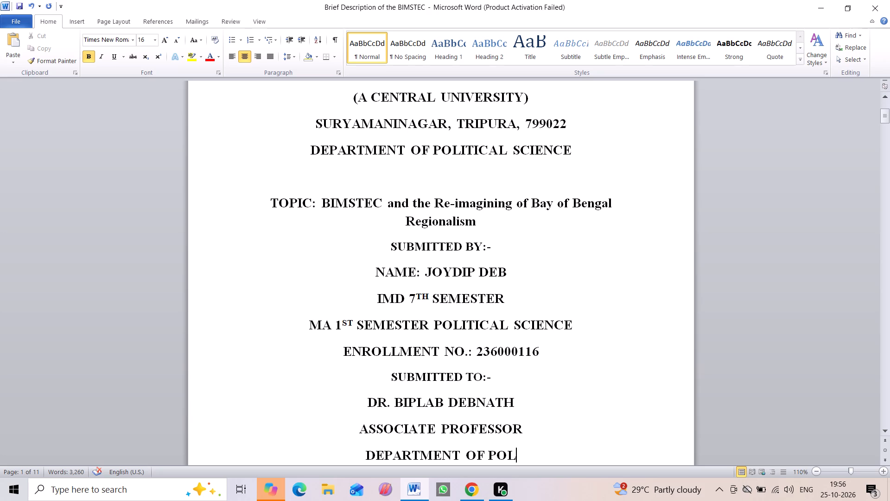